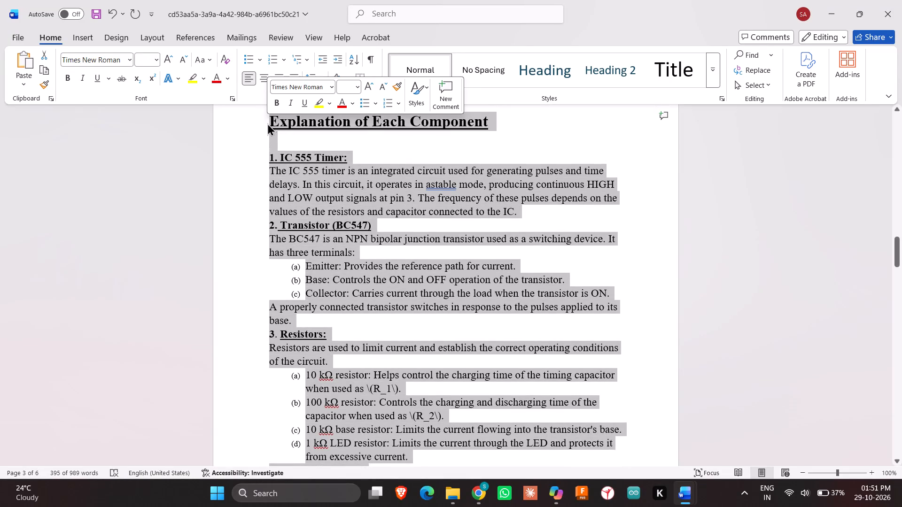
Delete the selected old "Explanation of Each Component" section covering the IC 555 timer, BC547 transistor and resistors.
{"action": "key", "text": "BackSpace"}
Format the "Theory" subheading under section 3 in Calibri (Headings) at size 22.
{"action": "scroll", "coordinate": [394, 200], "scroll_direction": "up", "scroll_amount": 1}
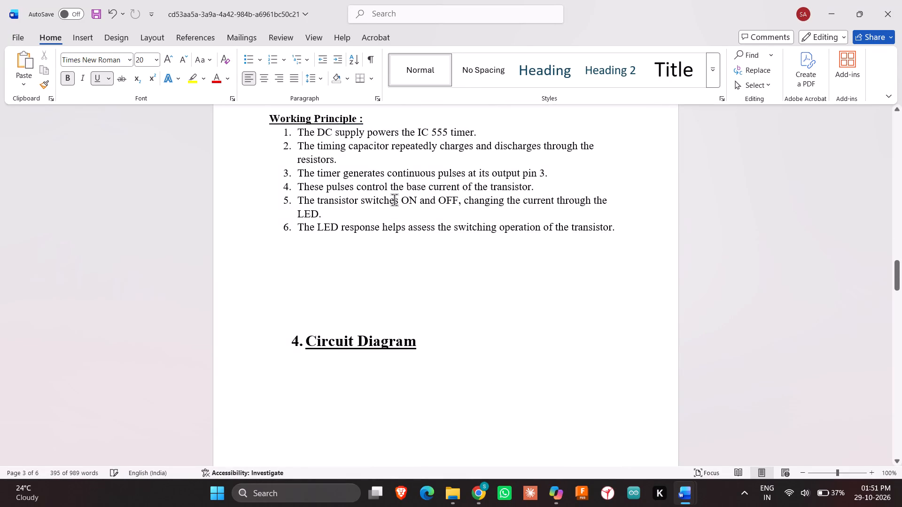
{"action": "scroll", "coordinate": [394, 200], "scroll_direction": "up", "scroll_amount": 3}
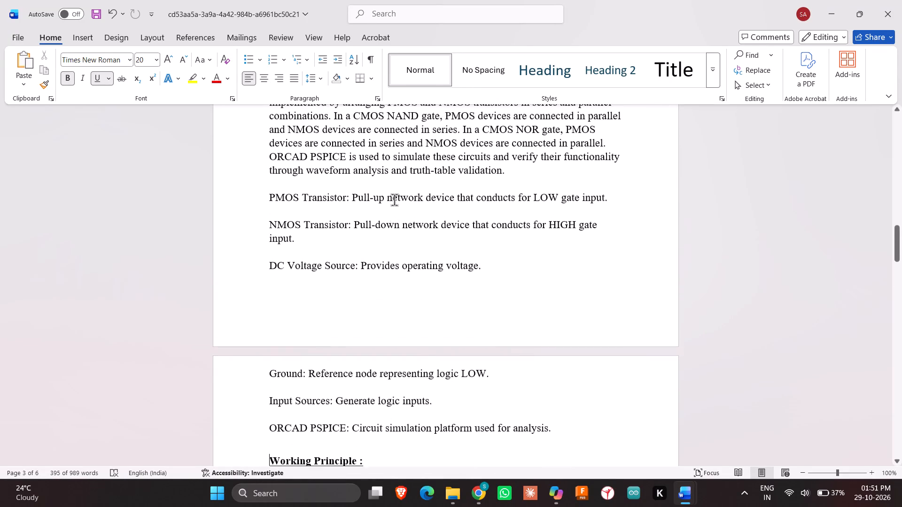
{"action": "scroll", "coordinate": [394, 200], "scroll_direction": "up", "scroll_amount": 2}
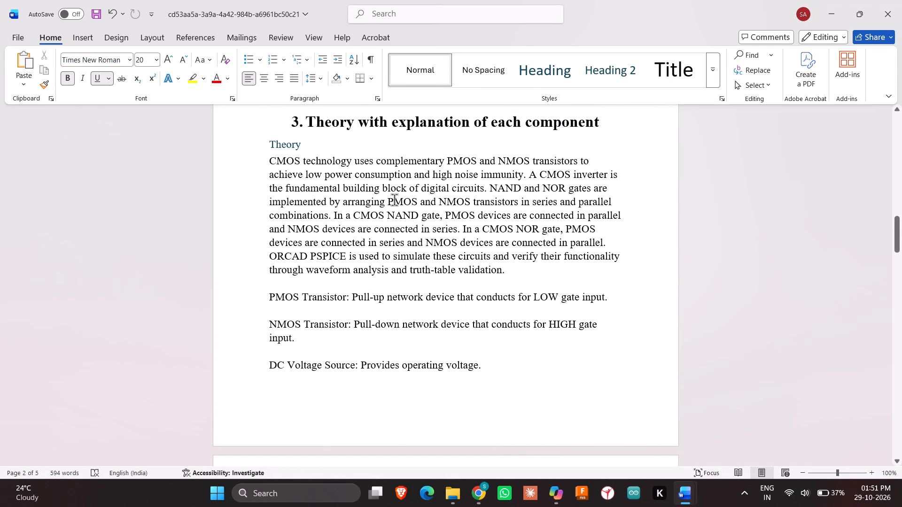
{"action": "scroll", "coordinate": [406, 293], "scroll_direction": "up", "scroll_amount": 2}
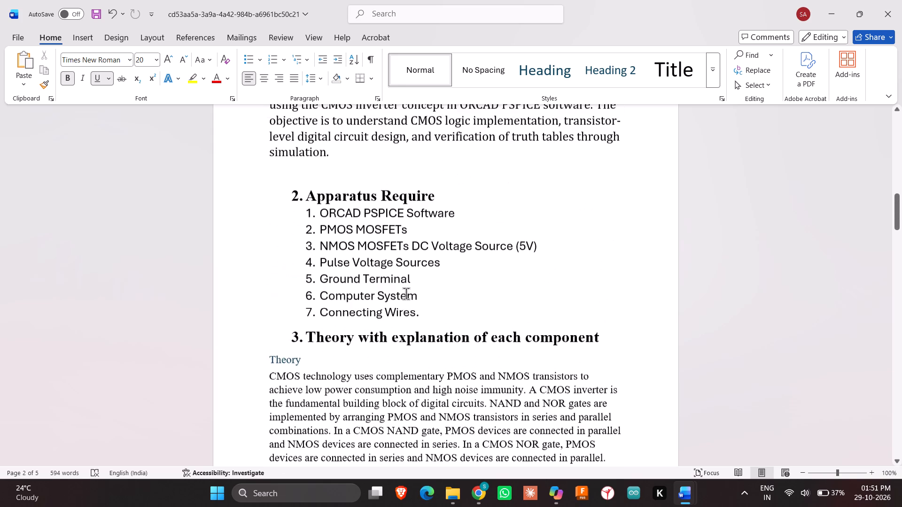
{"action": "scroll", "coordinate": [406, 293], "scroll_direction": "down", "scroll_amount": 1}
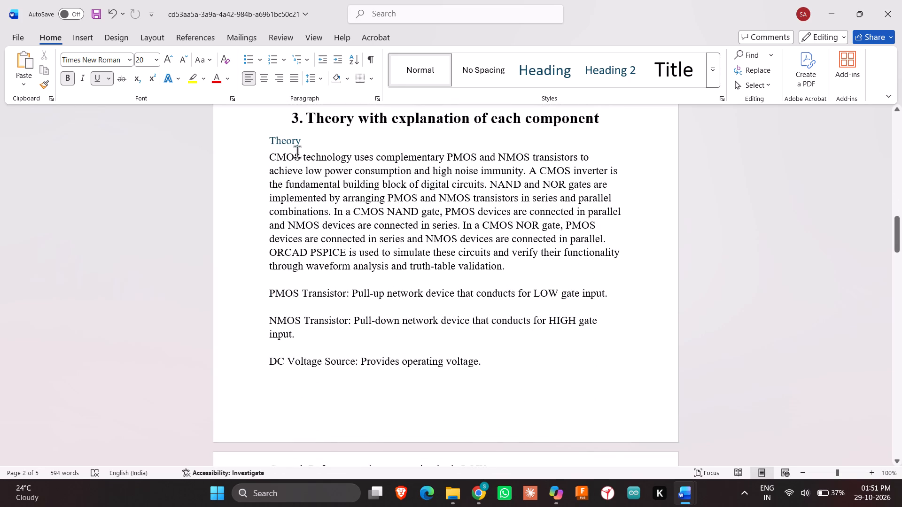
{"action": "left_click_drag", "start_coordinate": [306, 142], "coordinate": [266, 141]}
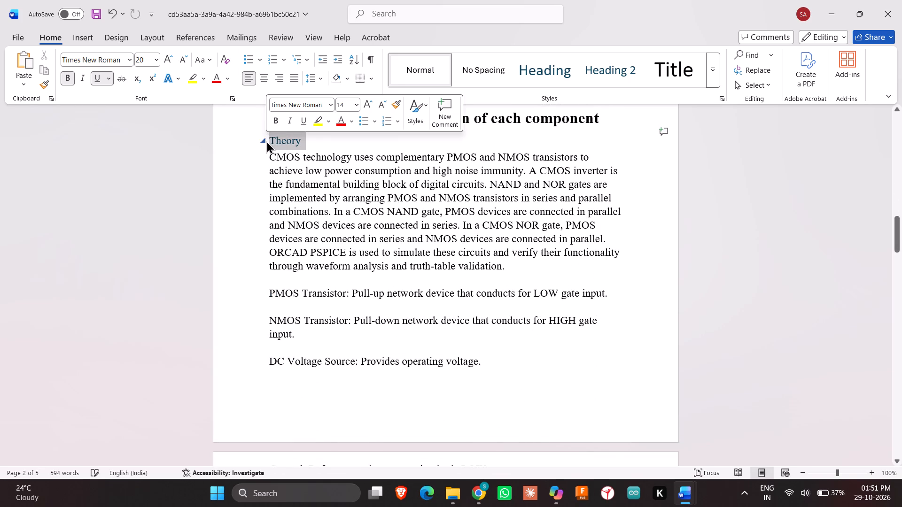
{"action": "left_click", "coordinate": [330, 105]}
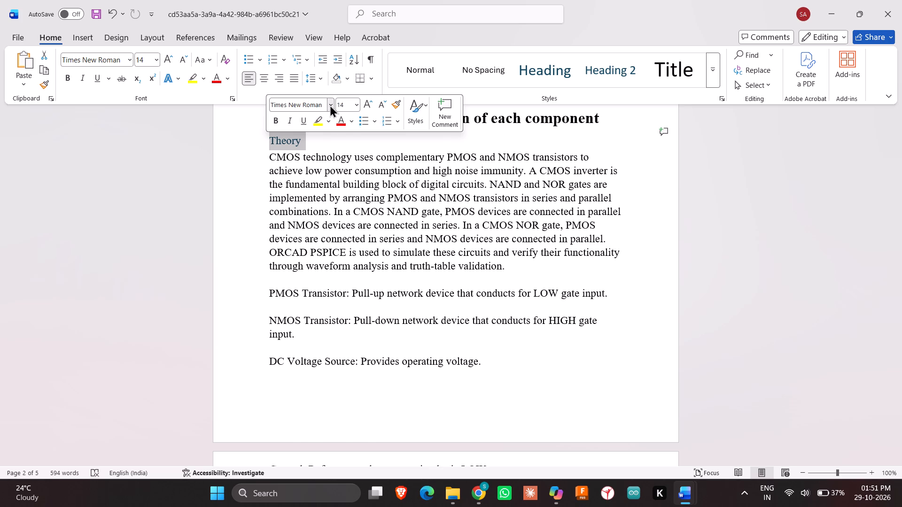
{"action": "left_click", "coordinate": [320, 138]}
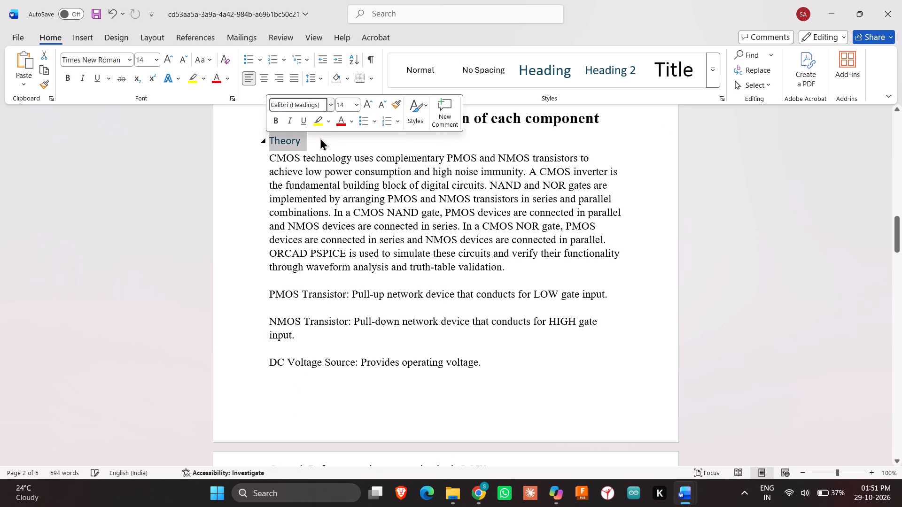
{"action": "left_click", "coordinate": [358, 107]}
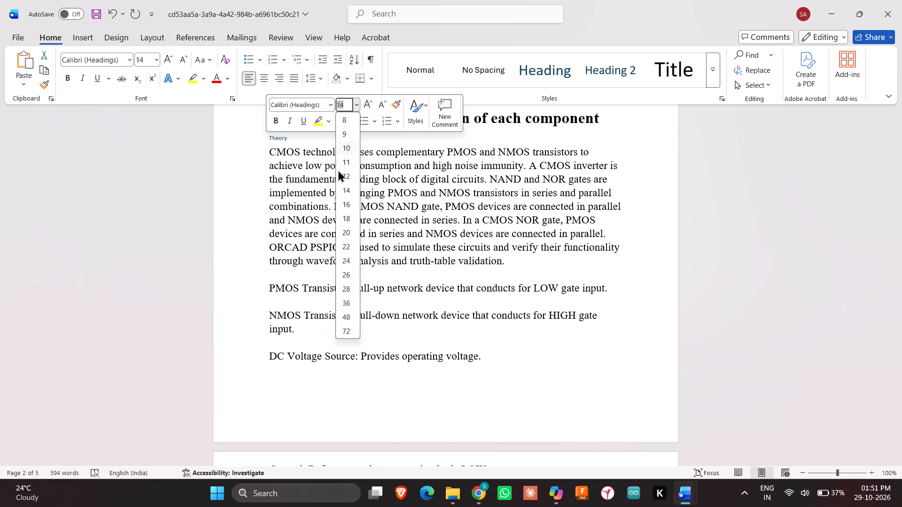
{"action": "left_click", "coordinate": [342, 244]}
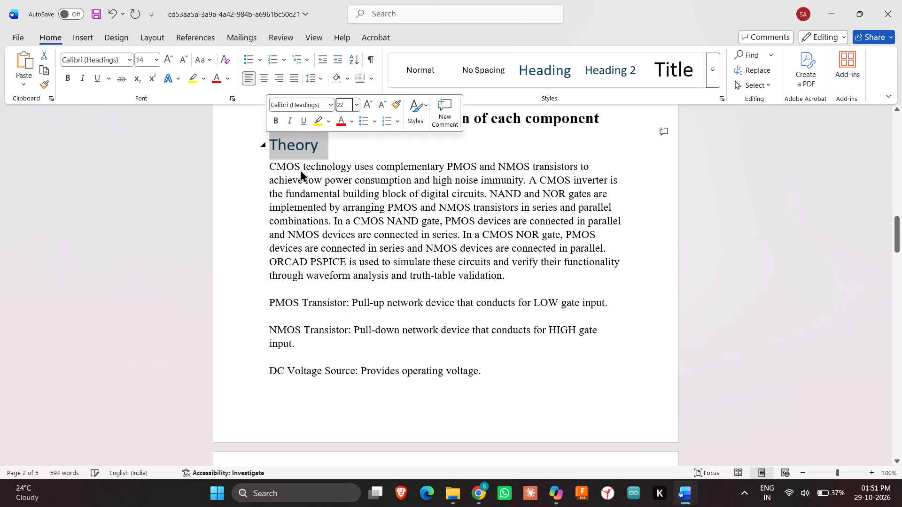
Format the CMOS technology text, through "connected in parallel.", in Cambria (Body) at size 16.
{"action": "left_click", "coordinate": [274, 165]}
{"action": "left_click_drag", "start_coordinate": [267, 165], "coordinate": [627, 251]}
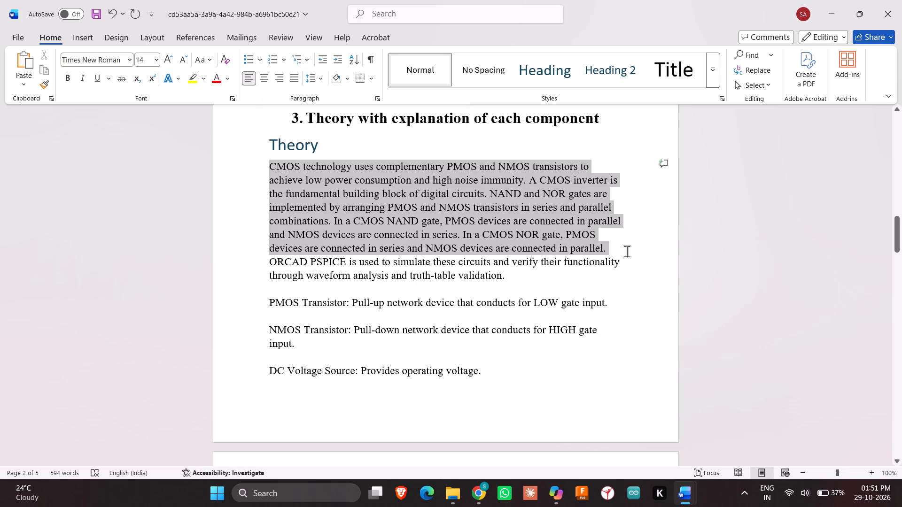
{"action": "left_click_drag", "start_coordinate": [627, 251], "coordinate": [653, 246]}
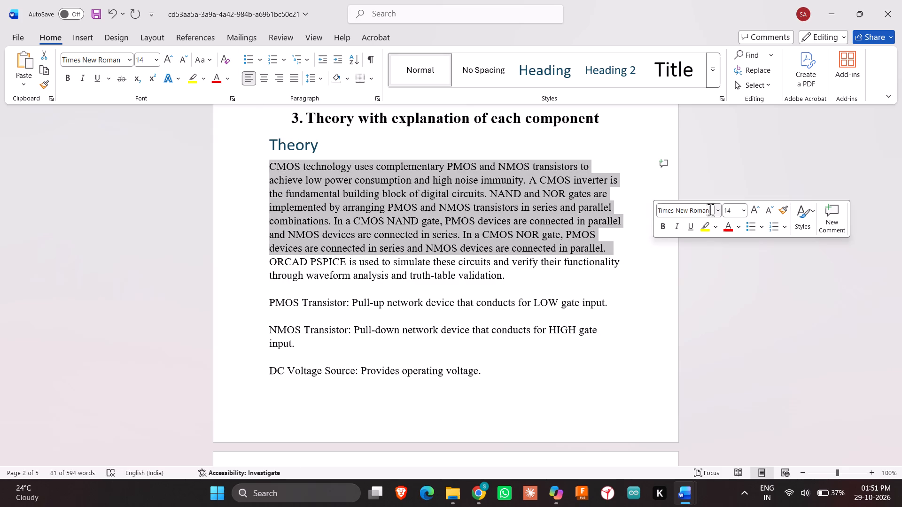
{"action": "left_click", "coordinate": [710, 209]}
{"action": "left_click", "coordinate": [718, 213]}
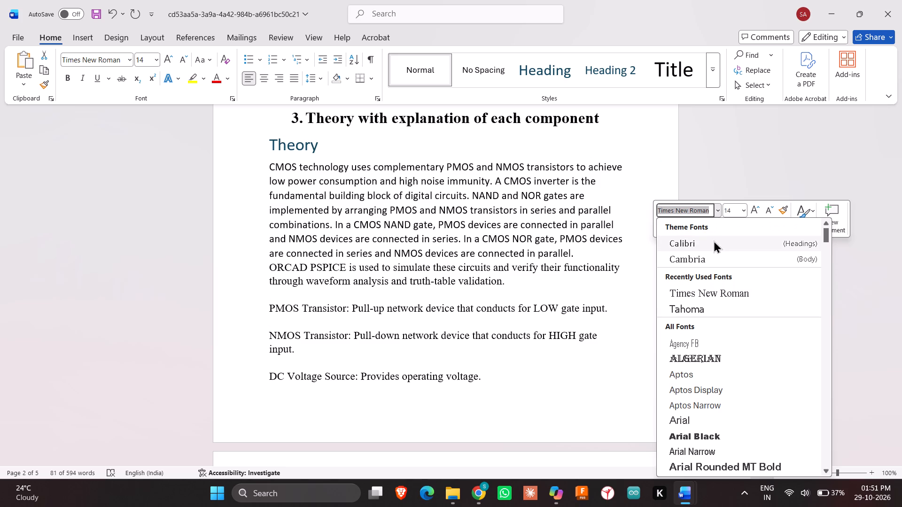
{"action": "left_click", "coordinate": [708, 253]}
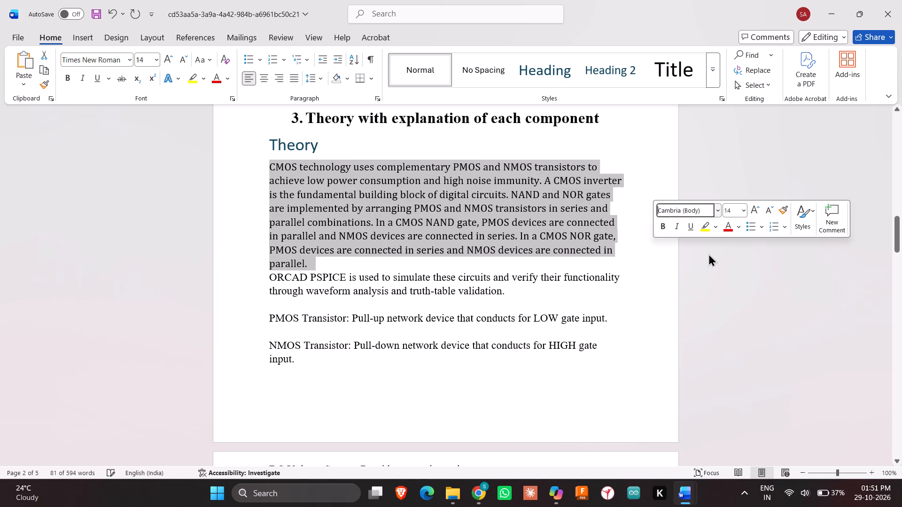
{"action": "left_click", "coordinate": [742, 211]}
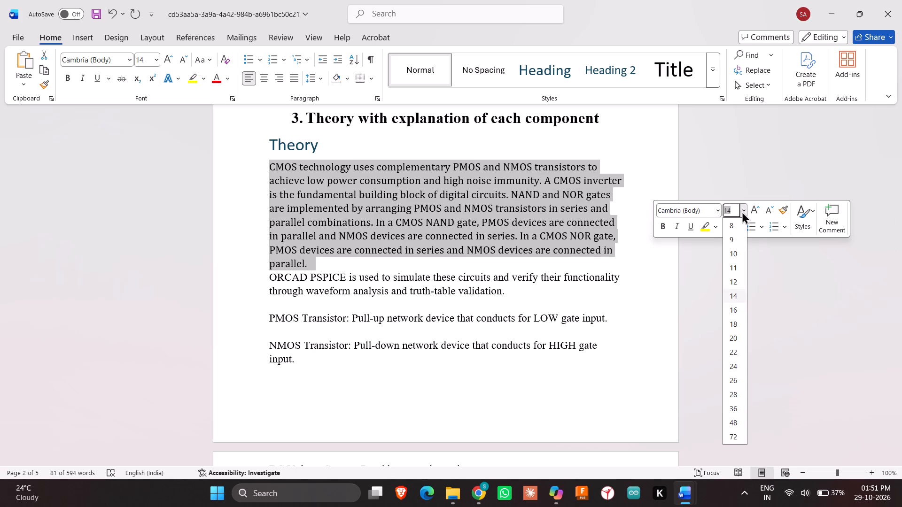
{"action": "left_click", "coordinate": [737, 309]}
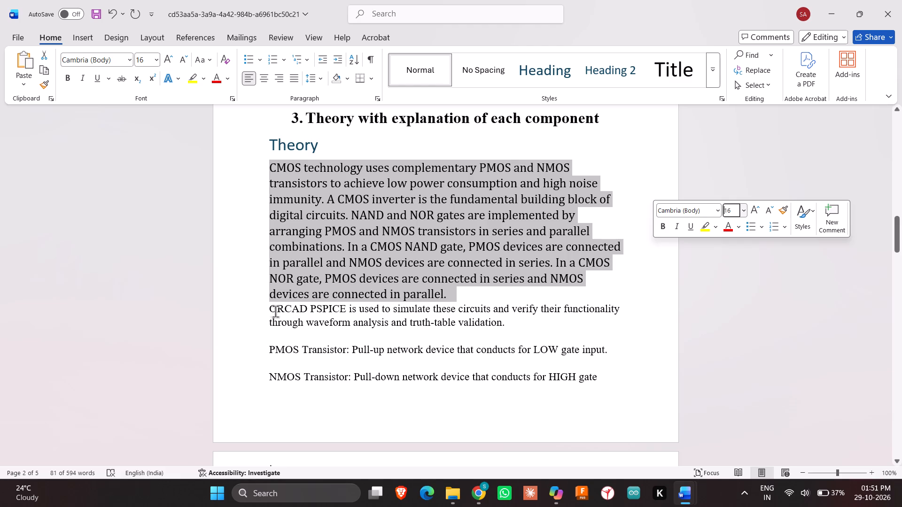
Insert two paragraph breaks after "connected in parallel." to separate it from the ORCAD PSPICE sentence.
{"action": "left_click", "coordinate": [461, 297]}
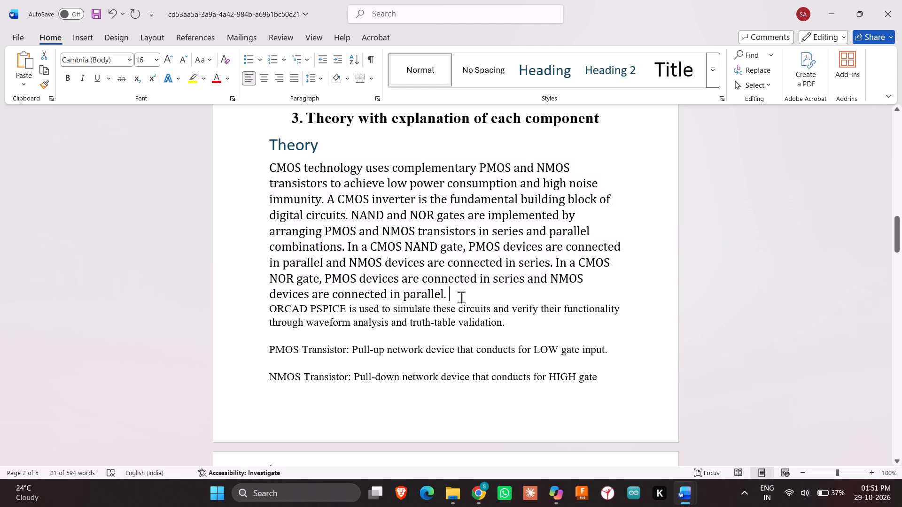
{"action": "key", "text": "Return"}
{"action": "key", "text": "Return"}
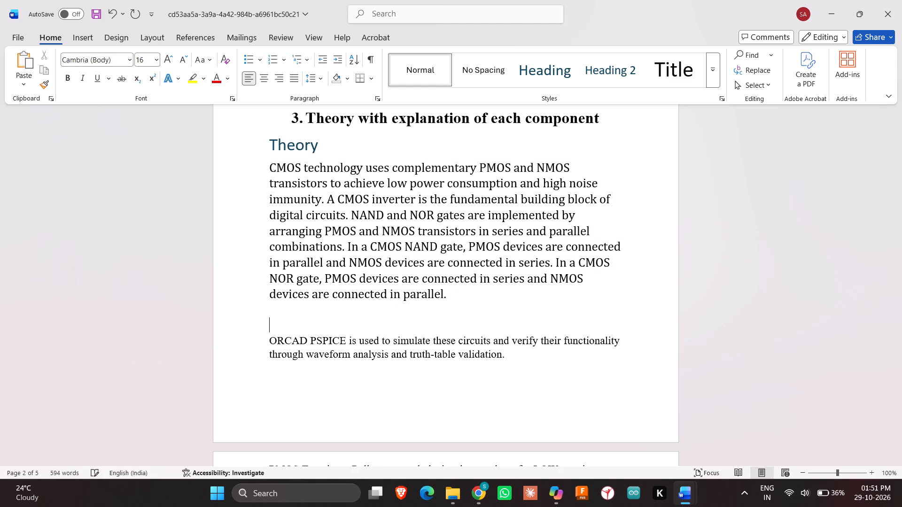
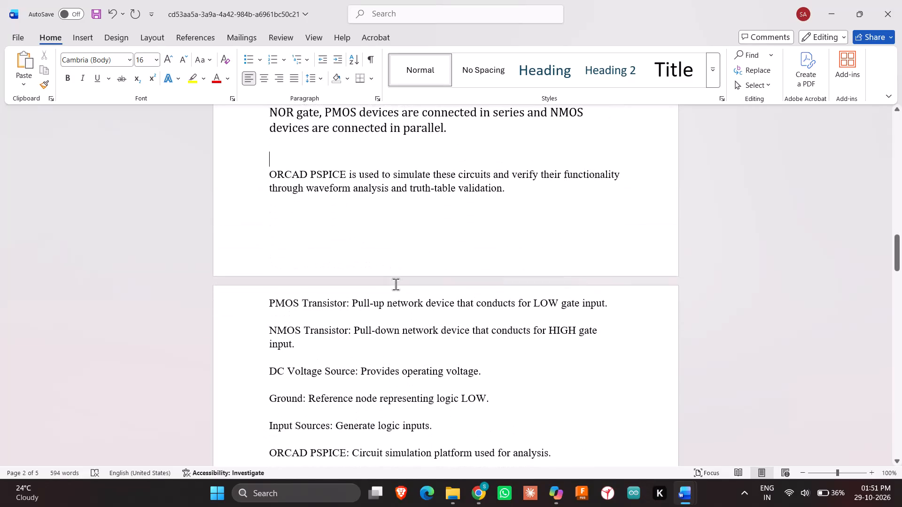
Delete the line "ORCAD PSPICE: Circuit simulation platform used for analysis." and the blank line above the "Working Principle :" heading.
{"action": "scroll", "coordinate": [396, 284], "scroll_direction": "down", "scroll_amount": 1}
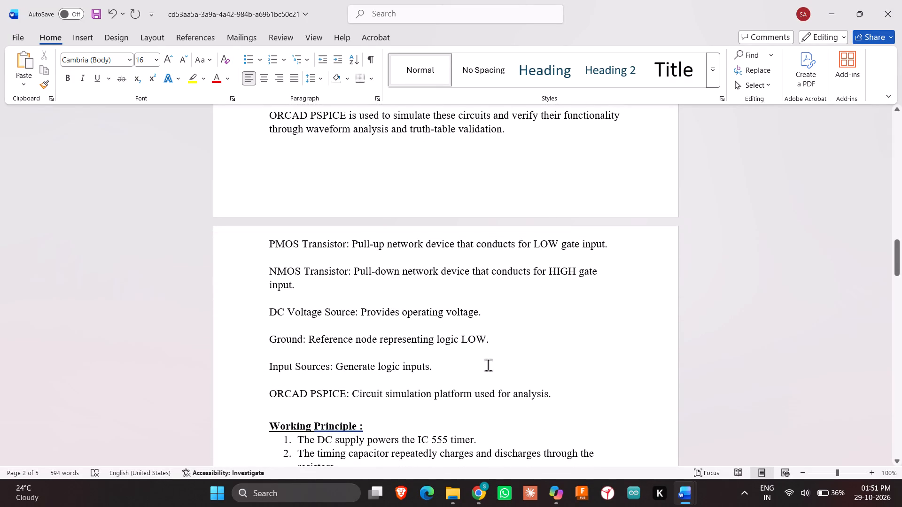
{"action": "scroll", "coordinate": [360, 300], "scroll_direction": "up", "scroll_amount": 2}
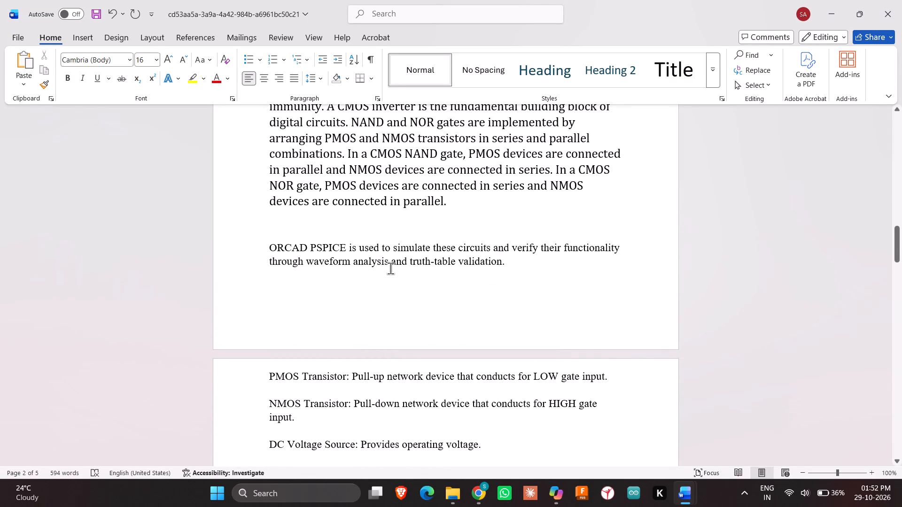
{"action": "scroll", "coordinate": [390, 268], "scroll_direction": "down", "scroll_amount": 2}
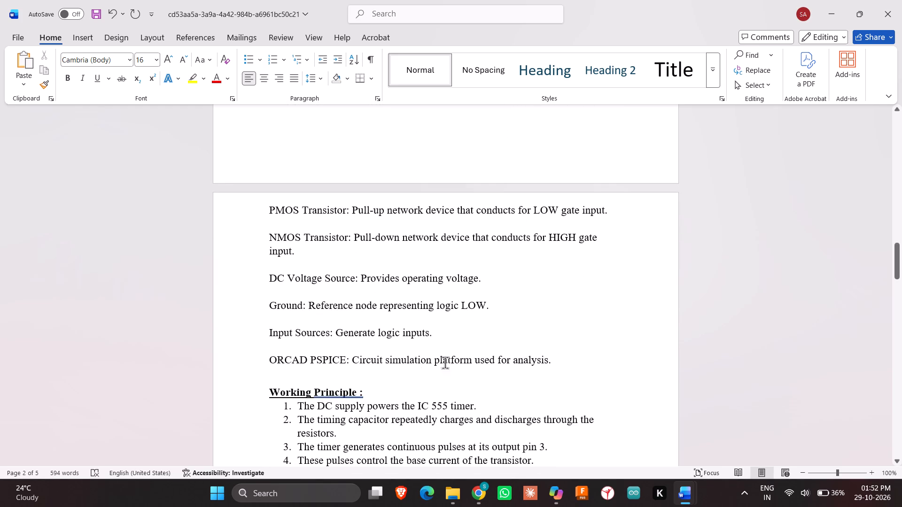
{"action": "scroll", "coordinate": [476, 358], "scroll_direction": "up", "scroll_amount": 1}
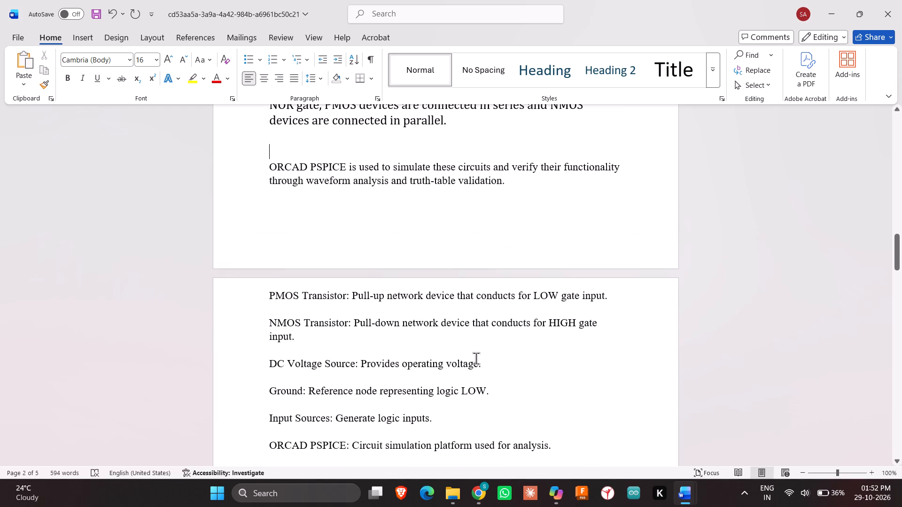
{"action": "scroll", "coordinate": [365, 295], "scroll_direction": "down", "scroll_amount": 1}
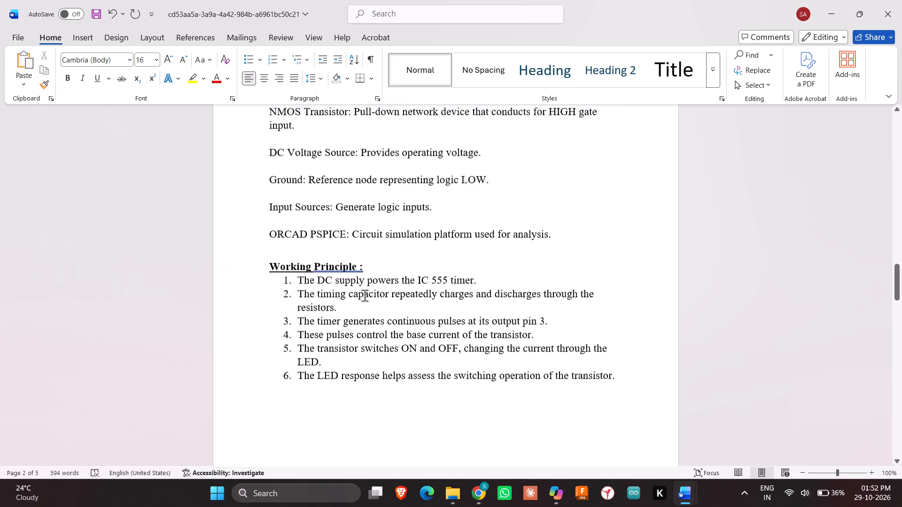
{"action": "scroll", "coordinate": [365, 295], "scroll_direction": "down", "scroll_amount": 1}
{"action": "scroll", "coordinate": [365, 297], "scroll_direction": "up", "scroll_amount": 2}
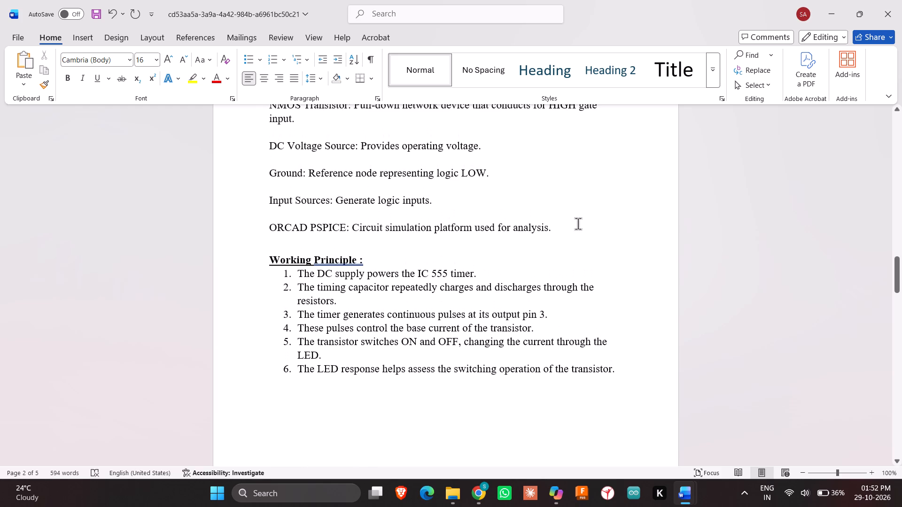
{"action": "left_click", "coordinate": [565, 229]}
{"action": "key", "text": "BackSpace"}
{"action": "key", "text": "BackSpace"}
{"action": "key", "text": "BackSpace"}
{"action": "key", "text": "BackSpace"}
{"action": "key", "text": "BackSpace"}
{"action": "key", "text": "BackSpace"}
{"action": "key", "text": "BackSpace"}
{"action": "key", "text": "BackSpace"}
{"action": "key", "text": "BackSpace"}
{"action": "key", "text": "BackSpace"}
{"action": "key", "text": "BackSpace"}
{"action": "key", "text": "BackSpace"}
{"action": "key", "text": "BackSpace"}
{"action": "key", "text": "BackSpace"}
{"action": "key", "text": "BackSpace"}
{"action": "key", "text": "BackSpace"}
{"action": "key", "text": "BackSpace"}
{"action": "key", "text": "BackSpace"}
{"action": "key", "text": "BackSpace"}
{"action": "key", "text": "BackSpace"}
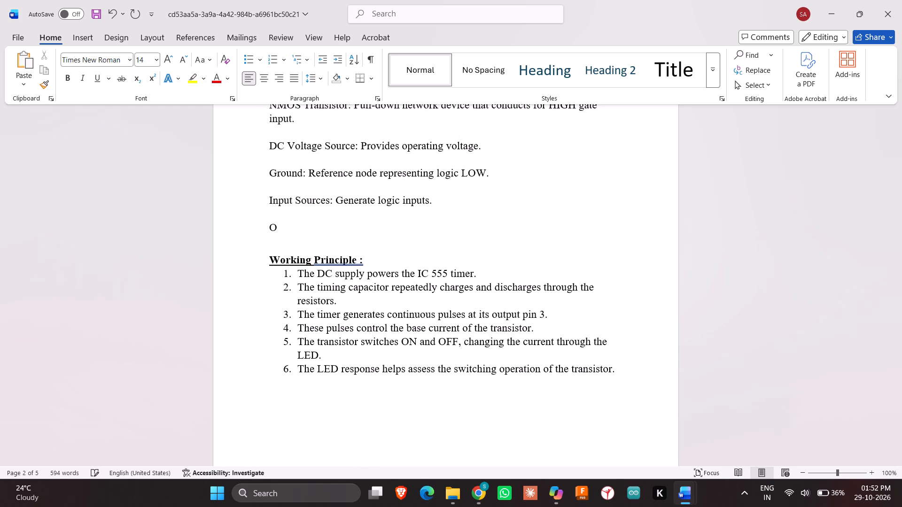
{"action": "key", "text": "BackSpace"}
{"action": "key", "text": "BackSpace"}
{"action": "key", "text": "BackSpace"}
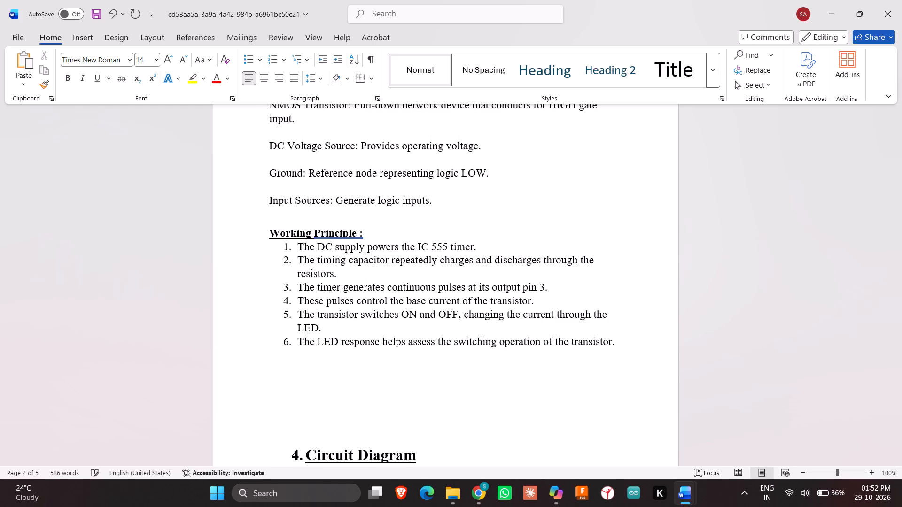
Format the text from the "ORCAD PSPICE is used" sentence through "Input Sources: Generate logic inputs." in Cambria (Body) at size 16.
{"action": "scroll", "coordinate": [539, 236], "scroll_direction": "up", "scroll_amount": 2}
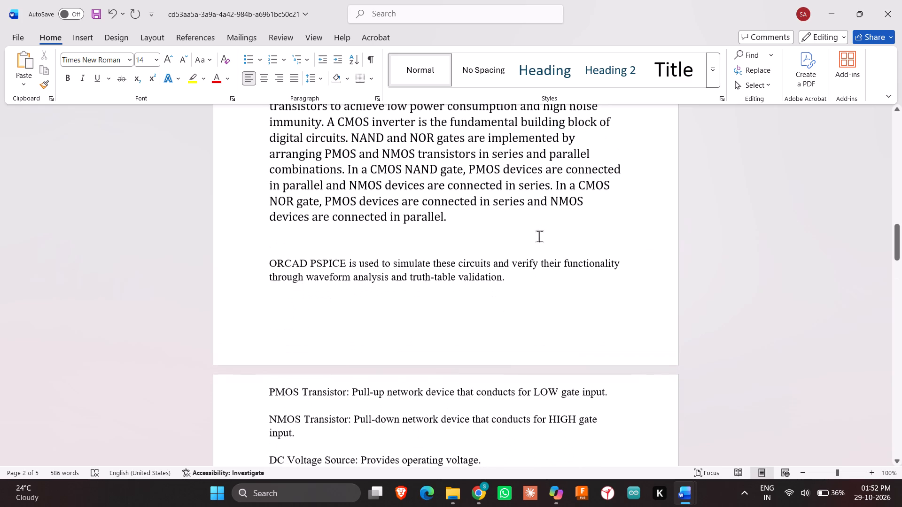
{"action": "left_click_drag", "start_coordinate": [270, 256], "coordinate": [387, 394]}
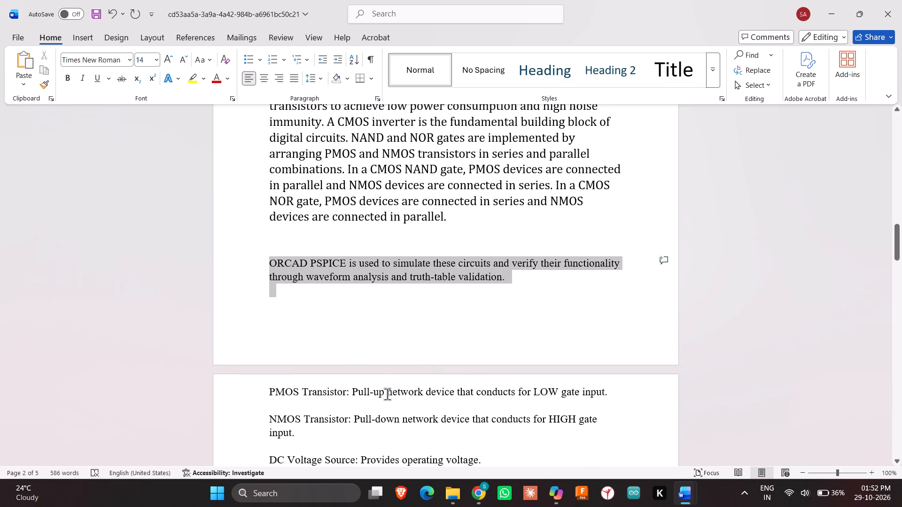
{"action": "left_click_drag", "start_coordinate": [387, 394], "coordinate": [445, 428]}
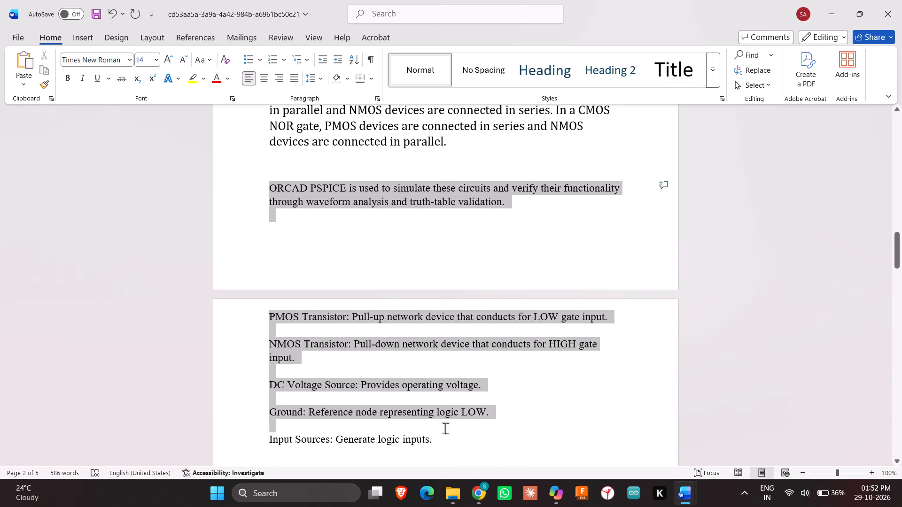
{"action": "left_click_drag", "start_coordinate": [445, 428], "coordinate": [444, 371]}
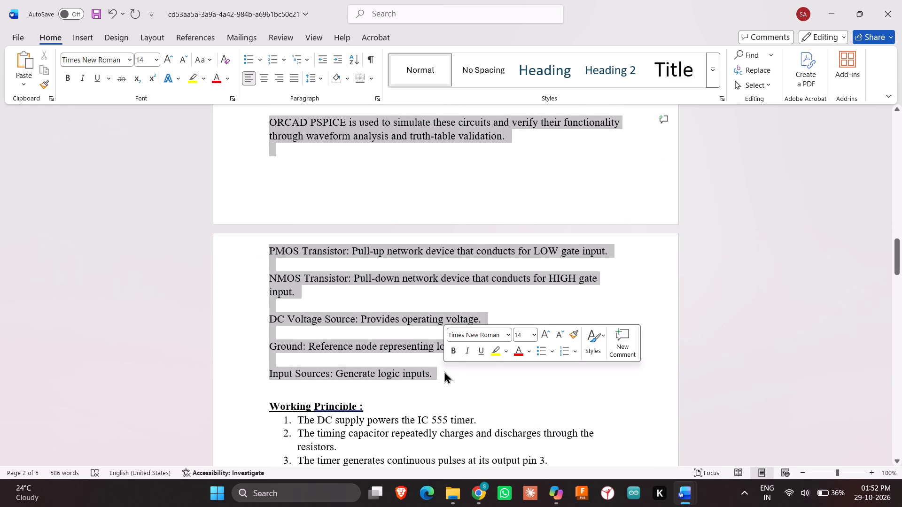
{"action": "left_click", "coordinate": [509, 334]}
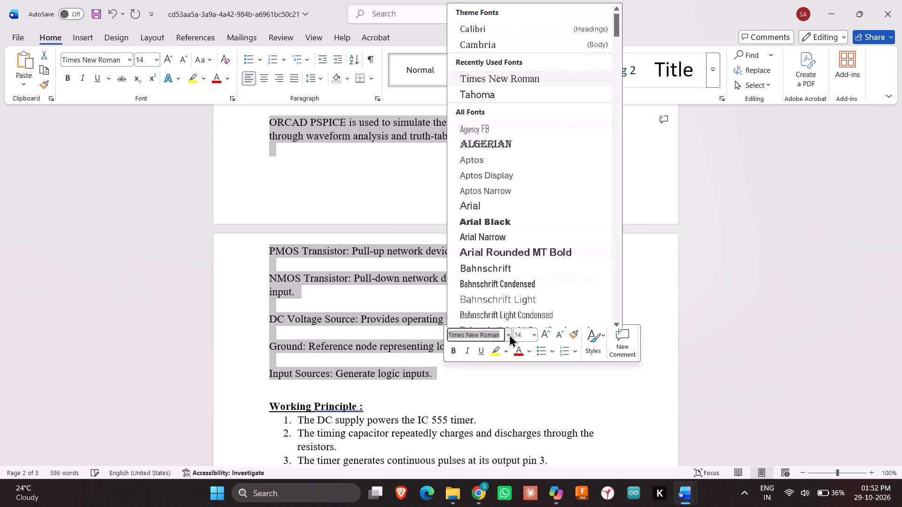
{"action": "left_click", "coordinate": [552, 38]}
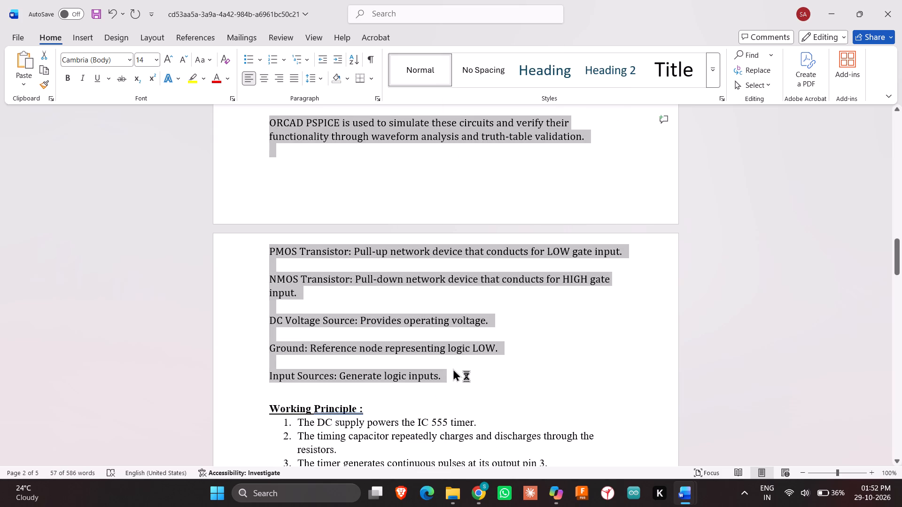
{"action": "left_click", "coordinate": [466, 293]}
{"action": "left_click_drag", "start_coordinate": [445, 376], "coordinate": [296, 163]}
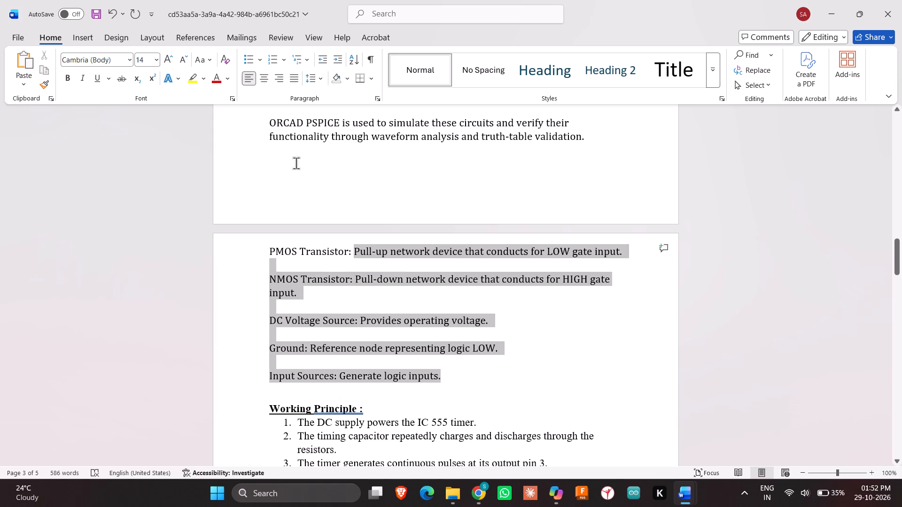
{"action": "left_click_drag", "start_coordinate": [296, 163], "coordinate": [272, 120]}
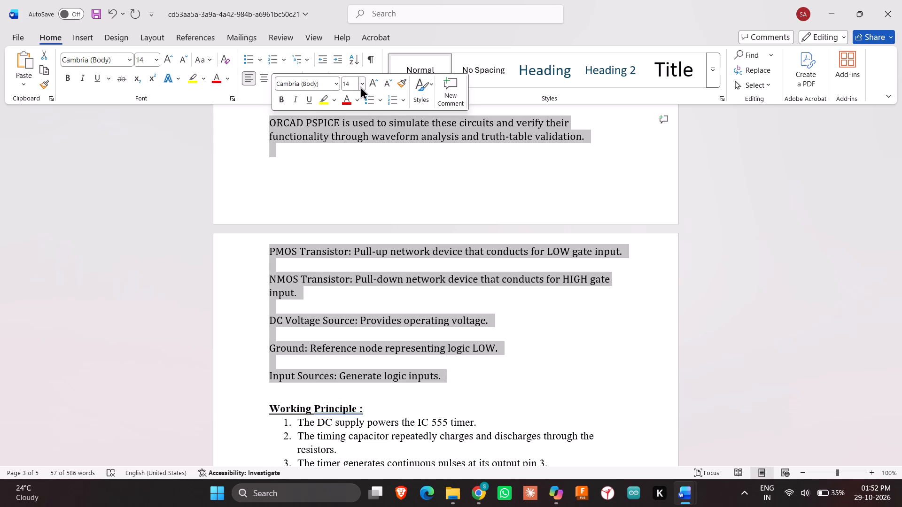
{"action": "left_click", "coordinate": [360, 85]}
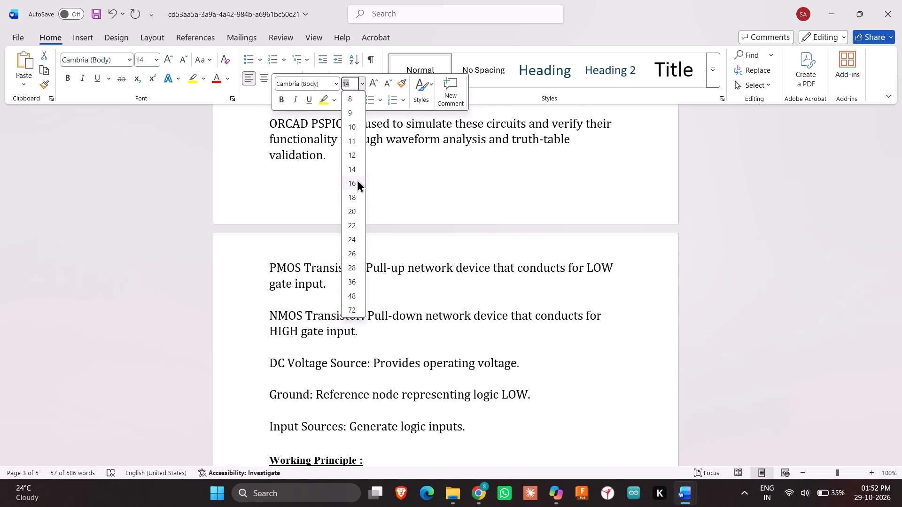
{"action": "left_click", "coordinate": [357, 179]}
{"action": "right_click", "coordinate": [278, 297]}
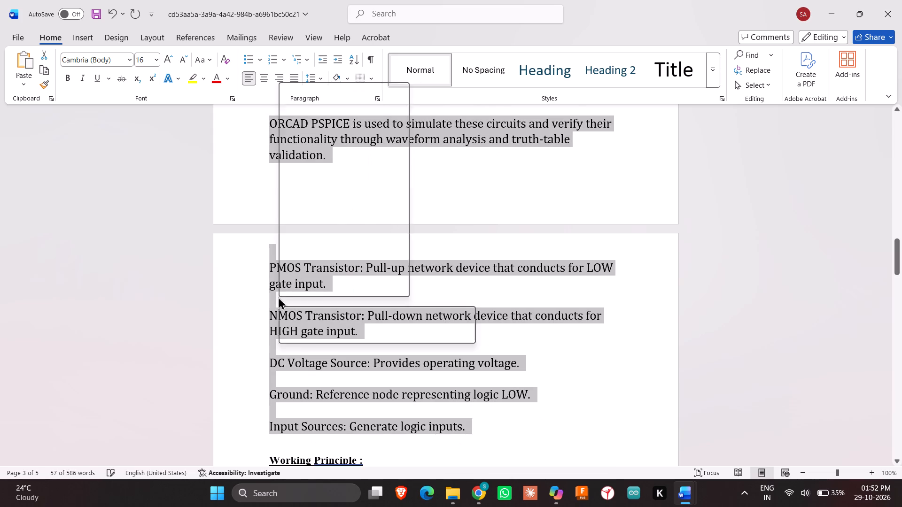
{"action": "left_click", "coordinate": [278, 297]}
{"action": "left_click", "coordinate": [338, 202]}
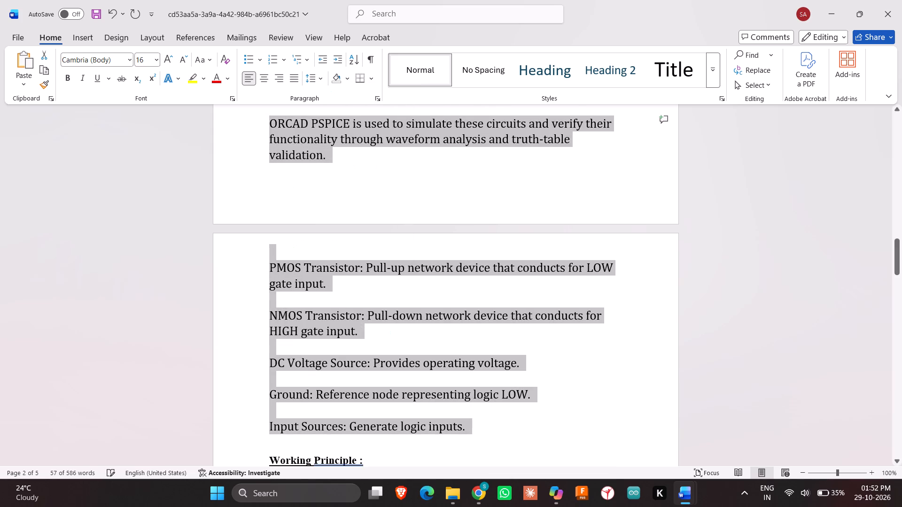
Make "ORCAD PSPICE" bold at the start of the sentence about simulating the circuits.
{"action": "scroll", "coordinate": [338, 202], "scroll_direction": "up", "scroll_amount": 1}
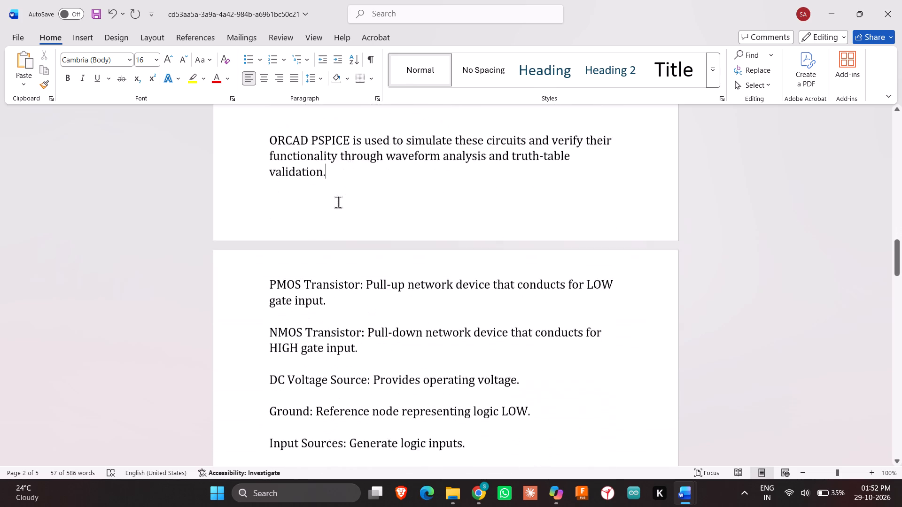
{"action": "scroll", "coordinate": [338, 202], "scroll_direction": "up", "scroll_amount": 1}
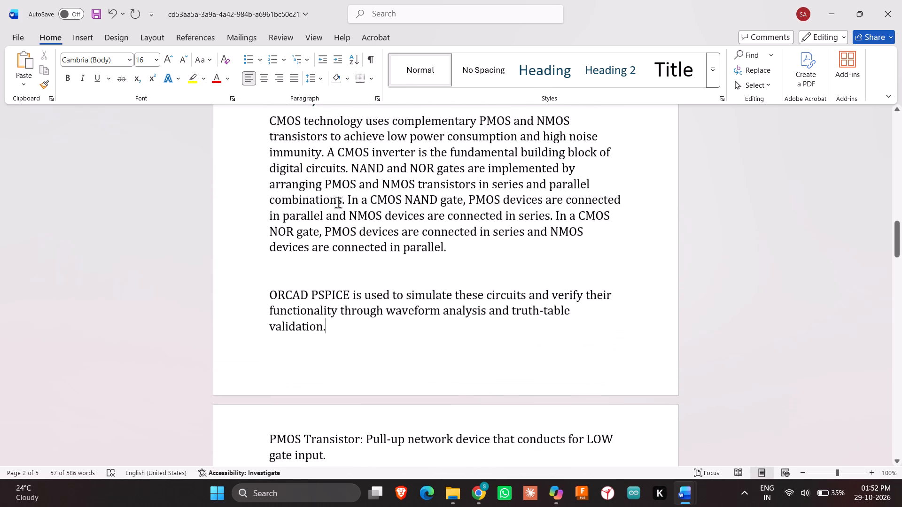
{"action": "scroll", "coordinate": [338, 202], "scroll_direction": "up", "scroll_amount": 1}
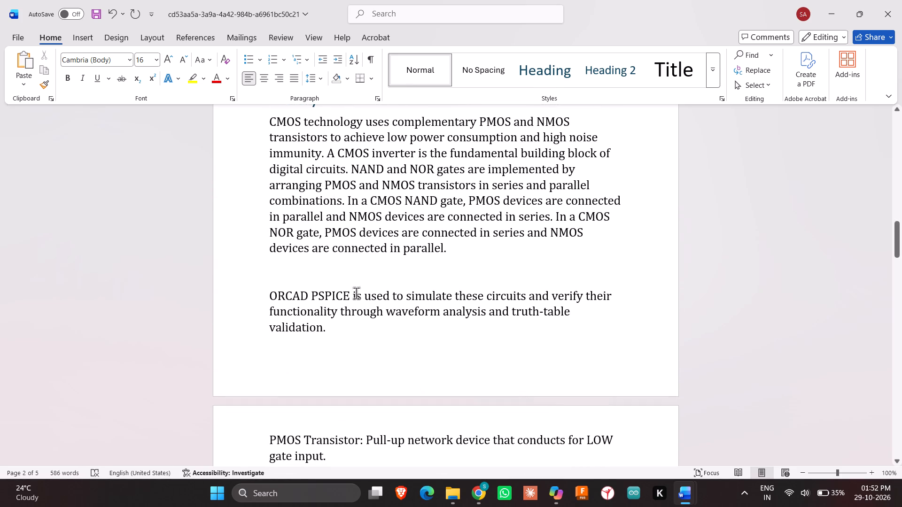
{"action": "left_click_drag", "start_coordinate": [349, 294], "coordinate": [270, 293]}
{"action": "left_click", "coordinate": [277, 271]}
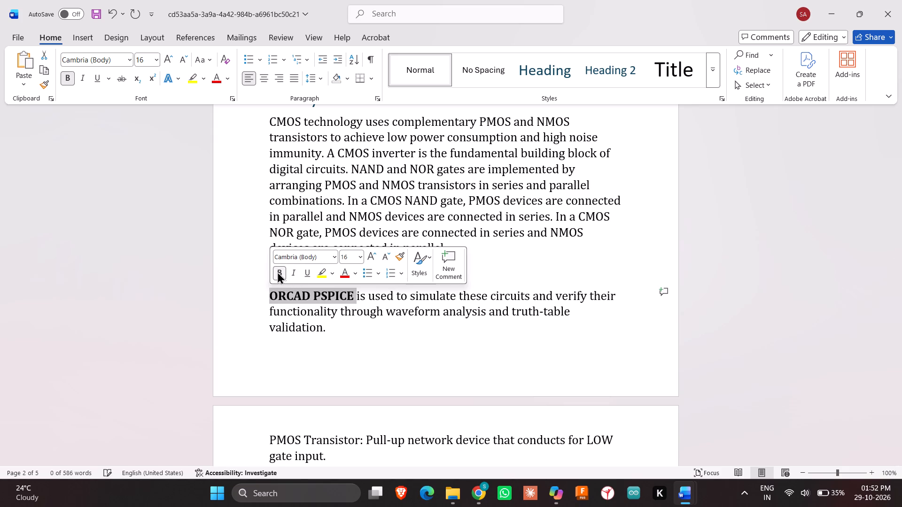
{"action": "left_click", "coordinate": [342, 326]}
Make the labels "PMOS Transistor:" and "NMOS Transistor:" bold in the component descriptions.
{"action": "scroll", "coordinate": [342, 326], "scroll_direction": "down", "scroll_amount": 1}
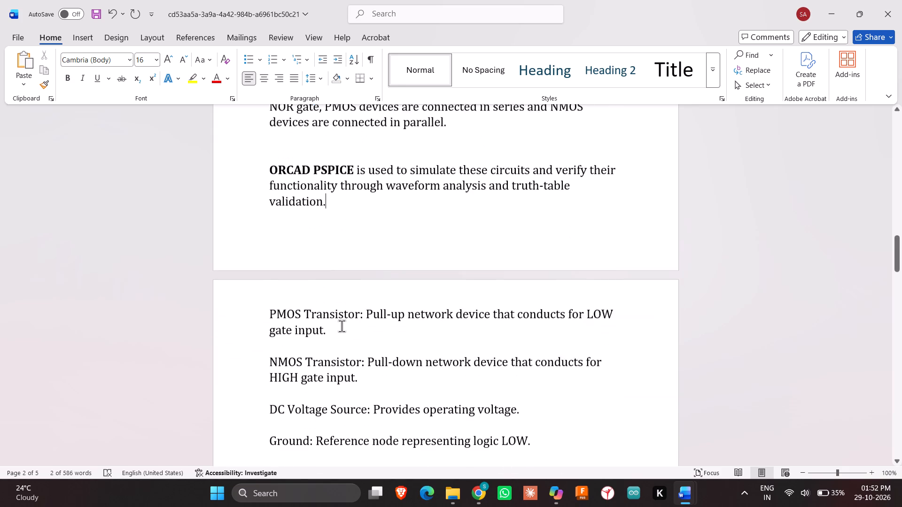
{"action": "scroll", "coordinate": [342, 326], "scroll_direction": "down", "scroll_amount": 1}
{"action": "left_click_drag", "start_coordinate": [364, 295], "coordinate": [337, 296]}
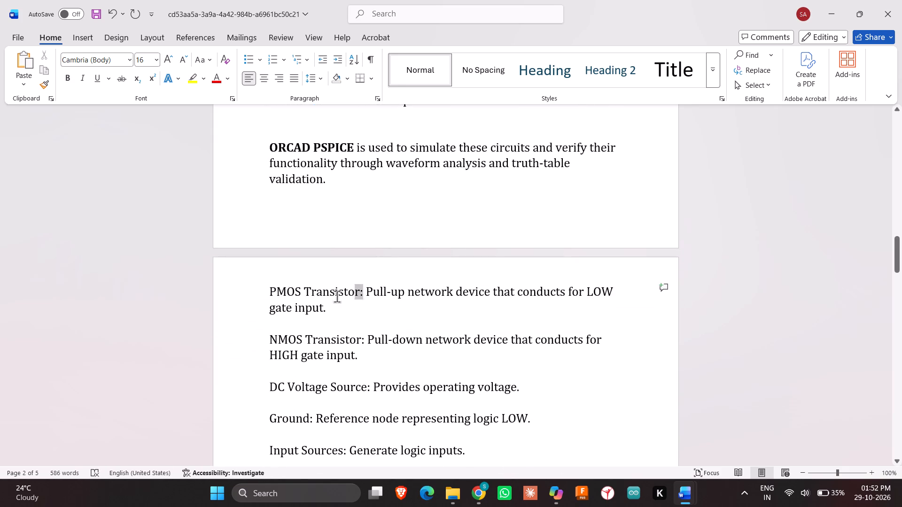
{"action": "left_click_drag", "start_coordinate": [337, 296], "coordinate": [278, 291]}
{"action": "left_click", "coordinate": [284, 268]}
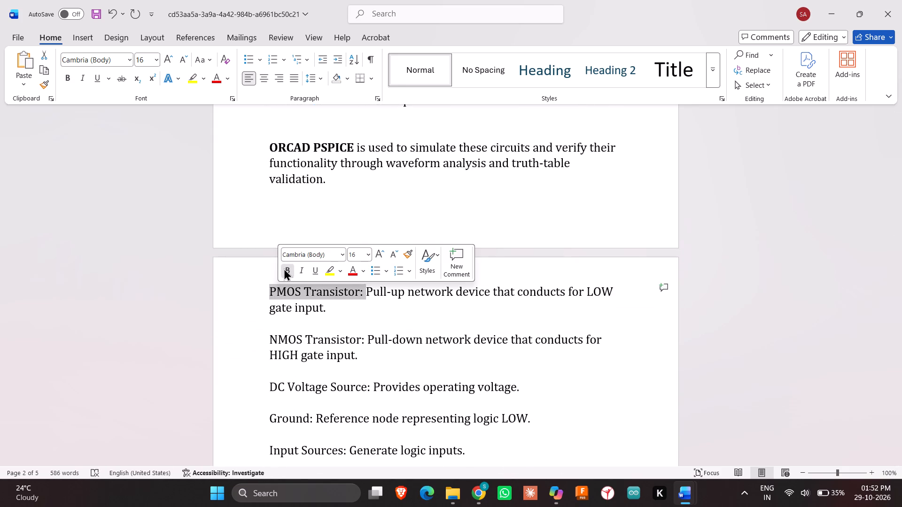
{"action": "left_click", "coordinate": [345, 328]}
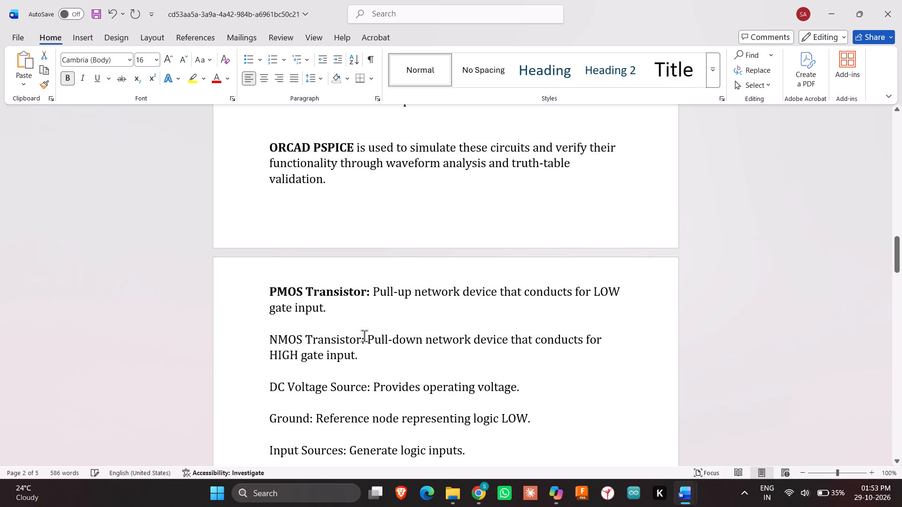
{"action": "left_click_drag", "start_coordinate": [366, 340], "coordinate": [268, 340]}
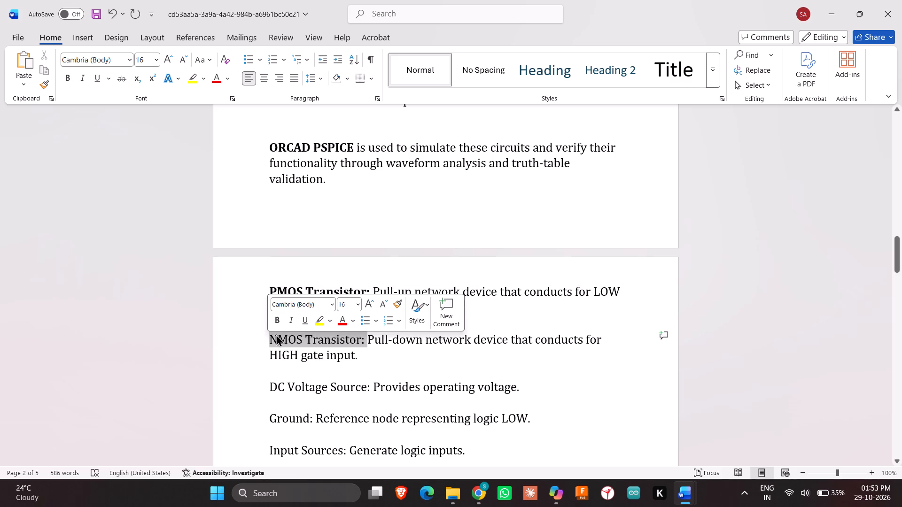
{"action": "left_click", "coordinate": [276, 319]}
{"action": "left_click", "coordinate": [320, 334]}
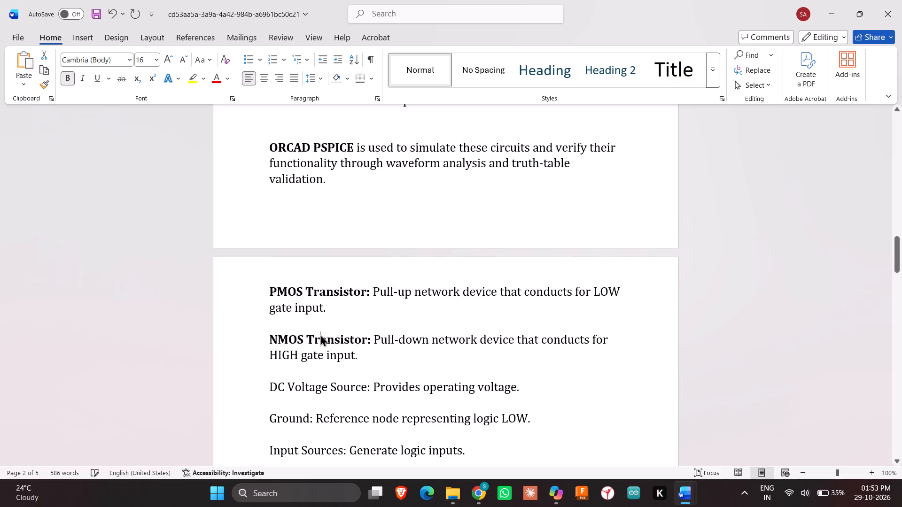
Make the labels "DC Voltage Source:", "Ground:" and "Input Sources:" bold in the component descriptions.
{"action": "scroll", "coordinate": [320, 334], "scroll_direction": "down", "scroll_amount": 1}
{"action": "left_click_drag", "start_coordinate": [371, 249], "coordinate": [275, 246]}
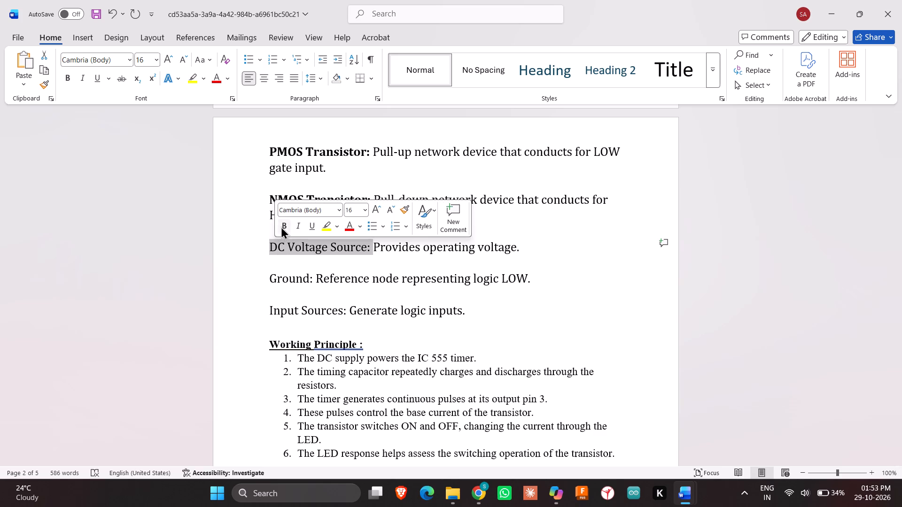
{"action": "left_click", "coordinate": [281, 226]}
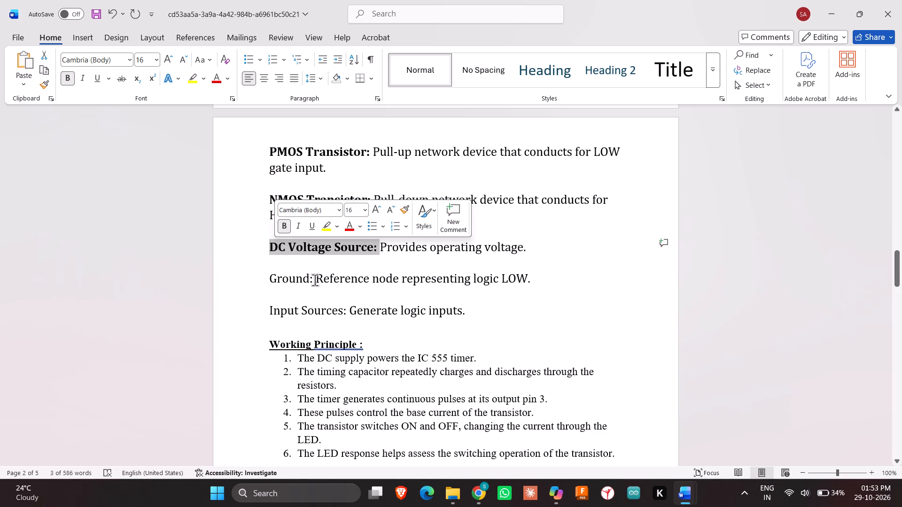
{"action": "left_click_drag", "start_coordinate": [315, 280], "coordinate": [258, 282]}
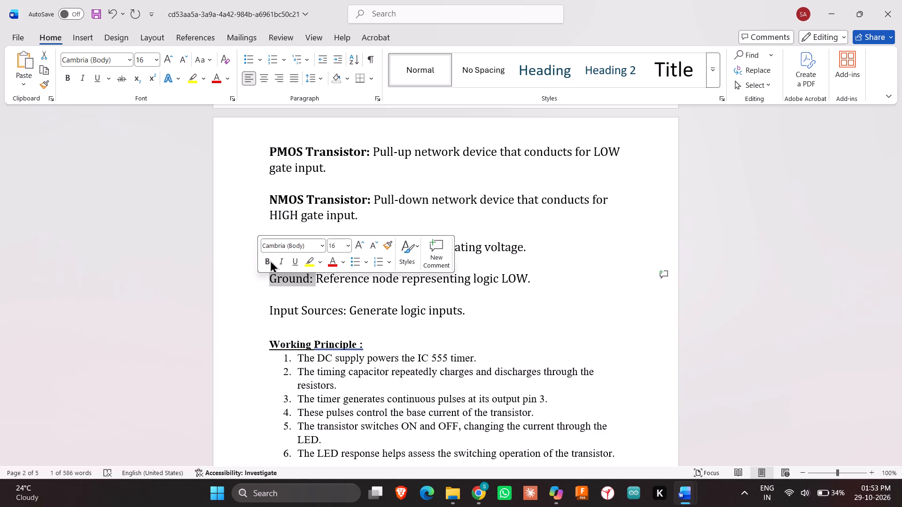
{"action": "left_click", "coordinate": [270, 260]}
{"action": "left_click", "coordinate": [334, 294]}
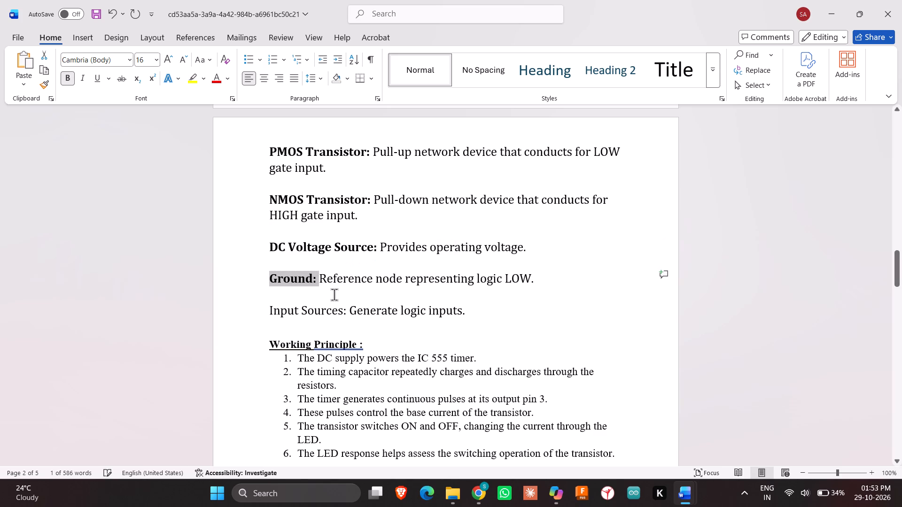
{"action": "left_click_drag", "start_coordinate": [347, 309], "coordinate": [272, 310]}
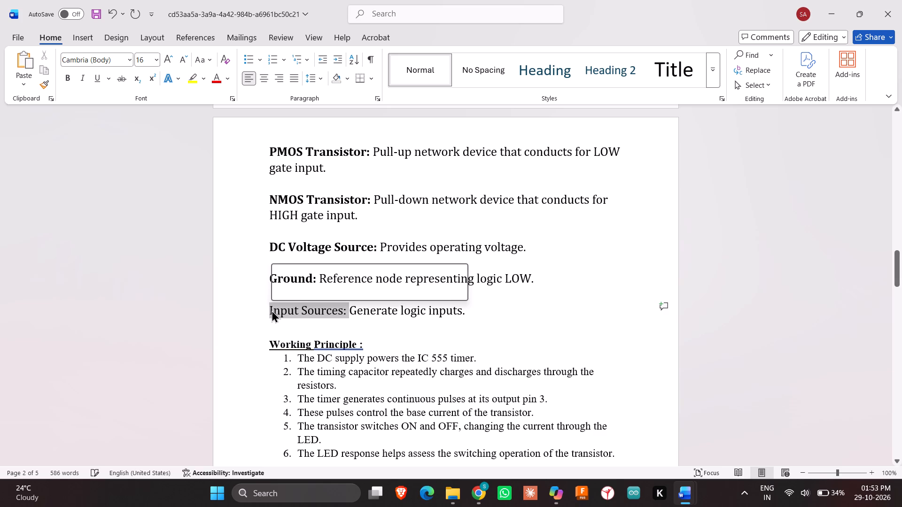
{"action": "left_click", "coordinate": [279, 287]}
{"action": "left_click", "coordinate": [346, 316]}
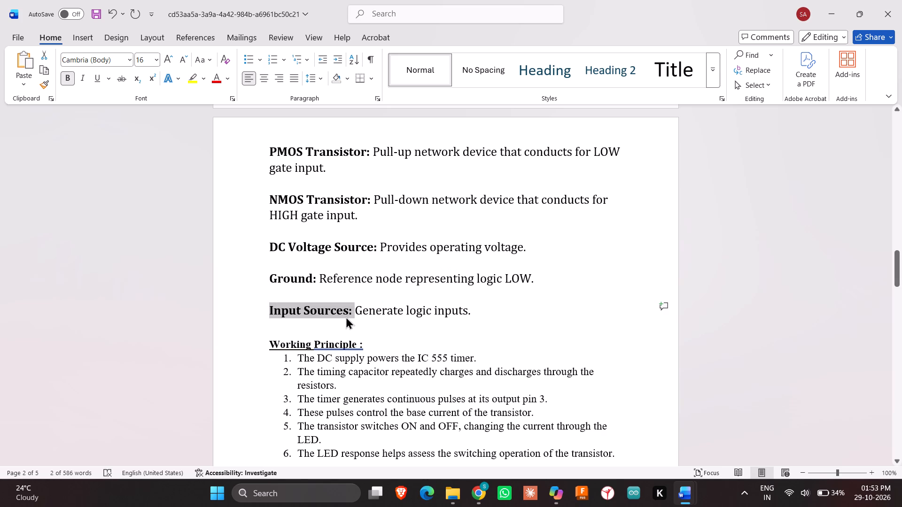
Format the "Working Principle :" heading in Calibri (Headings) at size 20.
{"action": "scroll", "coordinate": [346, 316], "scroll_direction": "down", "scroll_amount": 1}
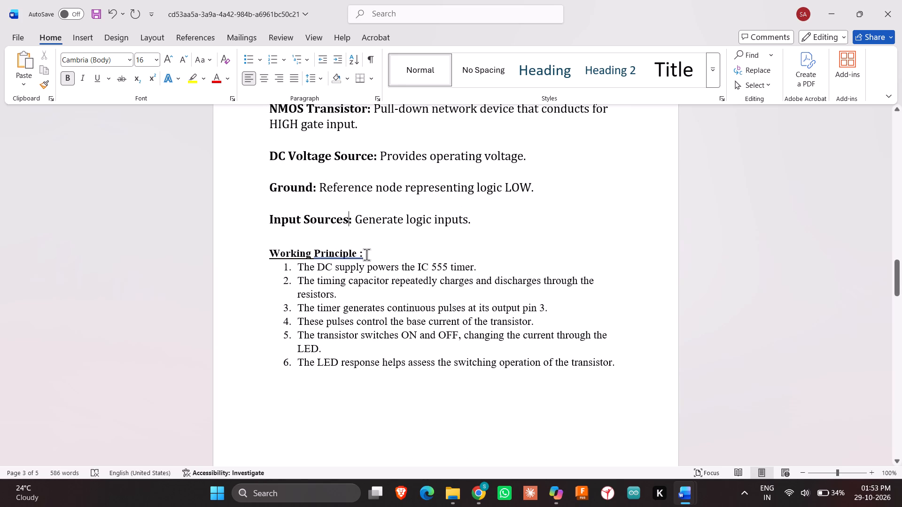
{"action": "left_click_drag", "start_coordinate": [366, 253], "coordinate": [272, 259]}
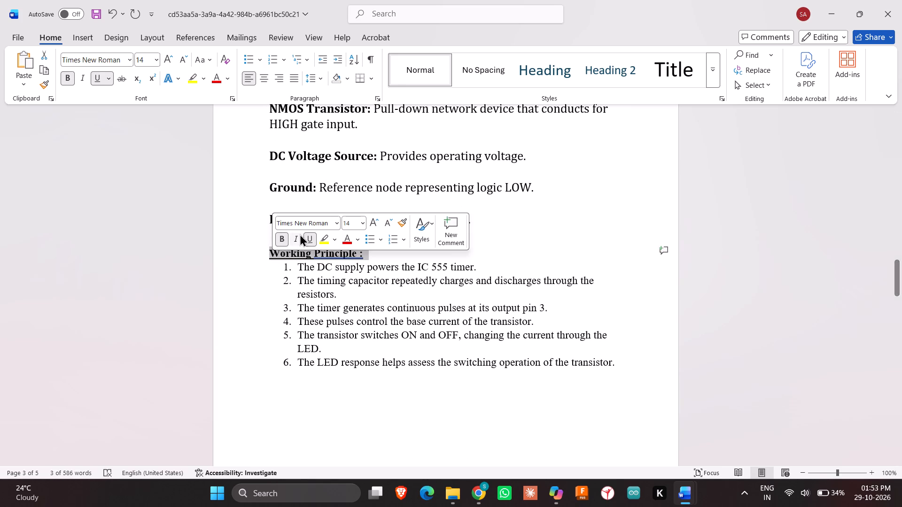
{"action": "left_click", "coordinate": [336, 221]}
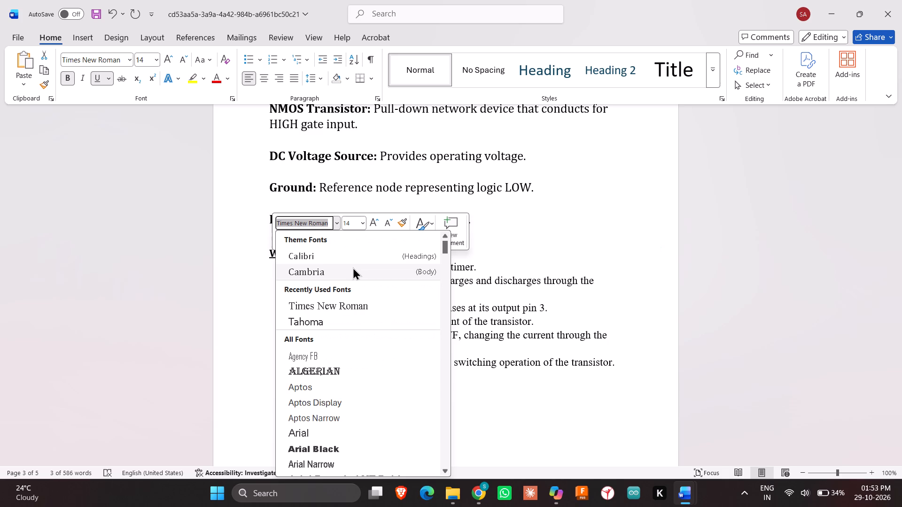
{"action": "left_click", "coordinate": [355, 259]}
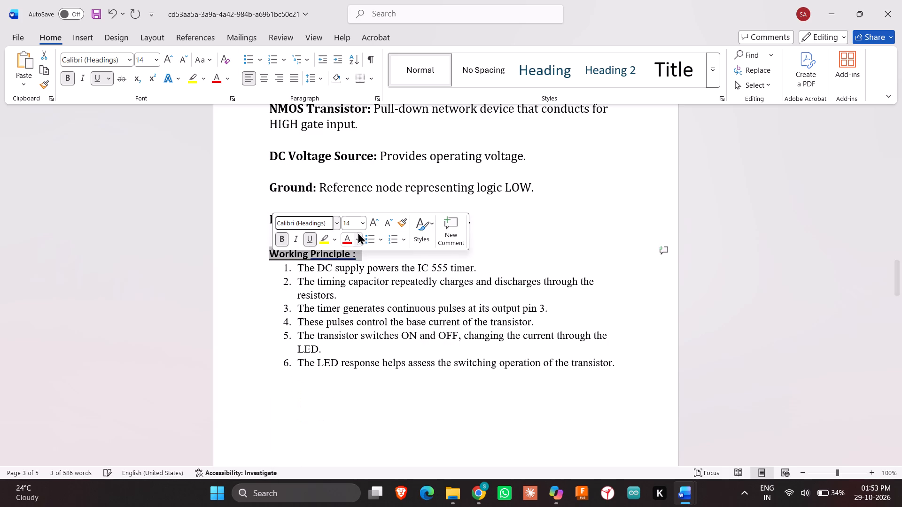
{"action": "left_click", "coordinate": [360, 225]}
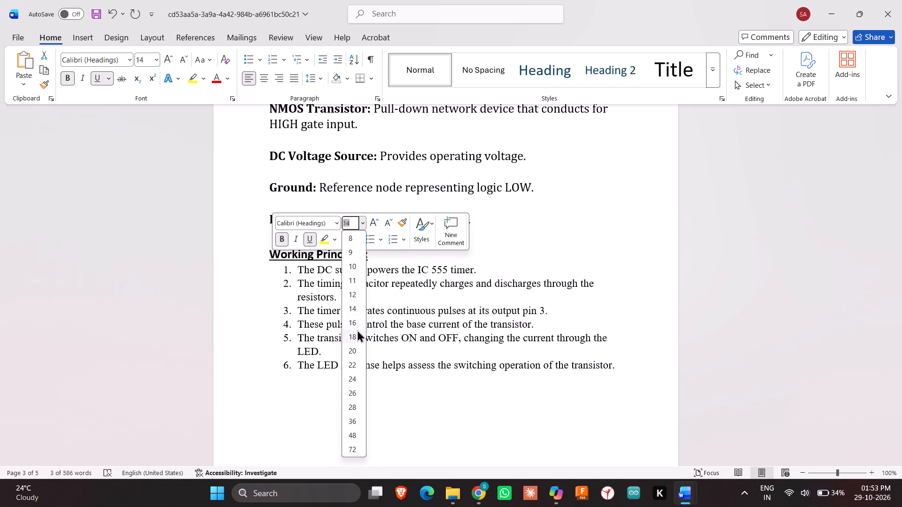
{"action": "left_click", "coordinate": [357, 344]}
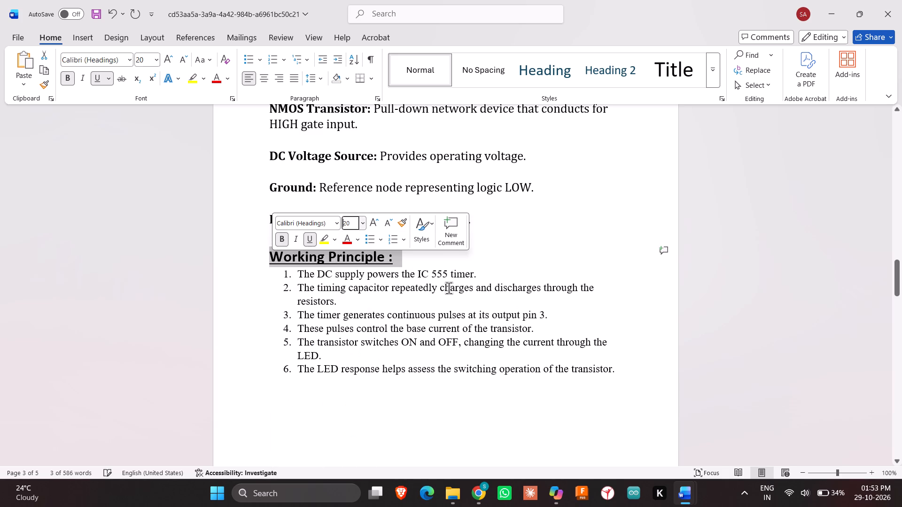
{"action": "left_click", "coordinate": [449, 288]}
Review the report's formatting from the cover page through the theory and component descriptions to the Working Principle section.
{"action": "scroll", "coordinate": [449, 288], "scroll_direction": "up", "scroll_amount": 2}
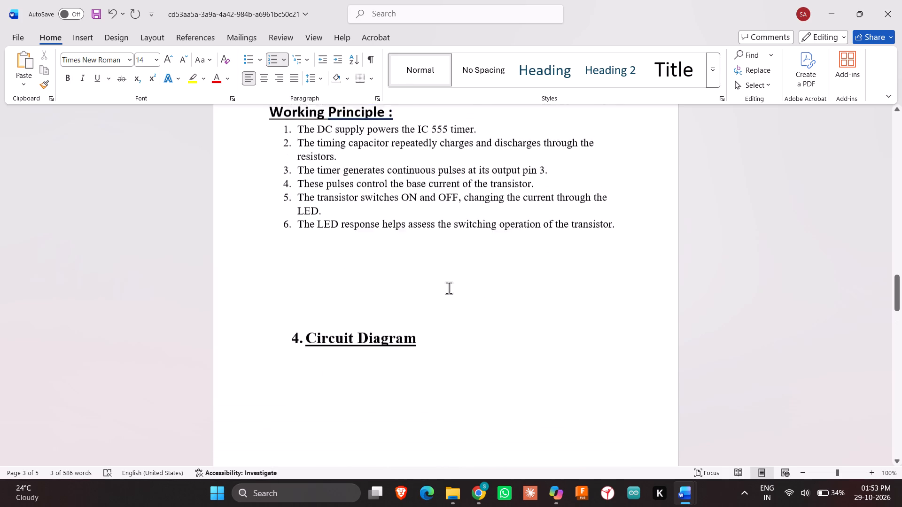
{"action": "scroll", "coordinate": [449, 288], "scroll_direction": "up", "scroll_amount": 4}
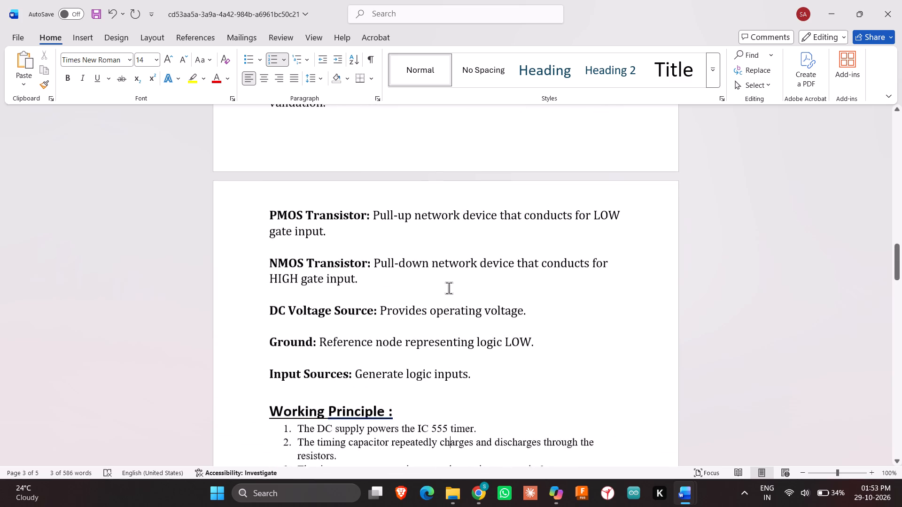
{"action": "scroll", "coordinate": [449, 288], "scroll_direction": "up", "scroll_amount": 3}
{"action": "scroll", "coordinate": [449, 288], "scroll_direction": "down", "scroll_amount": 1}
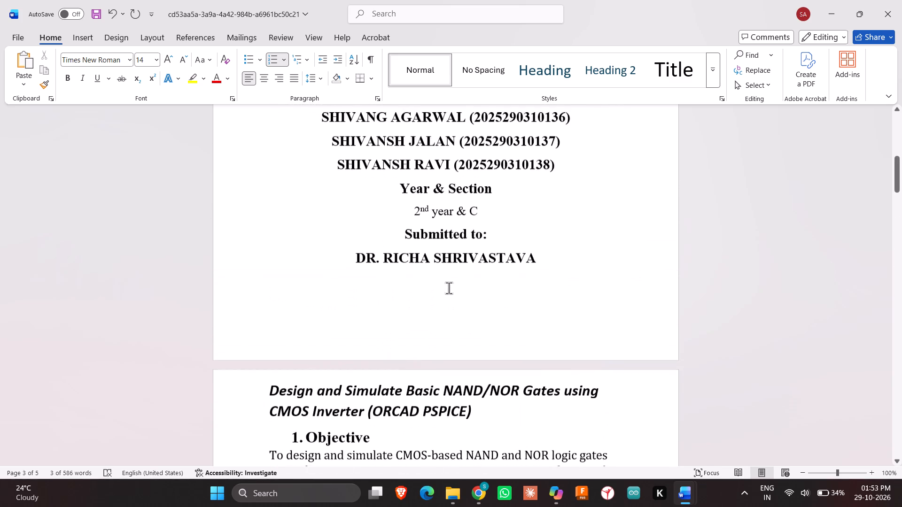
{"action": "scroll", "coordinate": [449, 288], "scroll_direction": "down", "scroll_amount": 3}
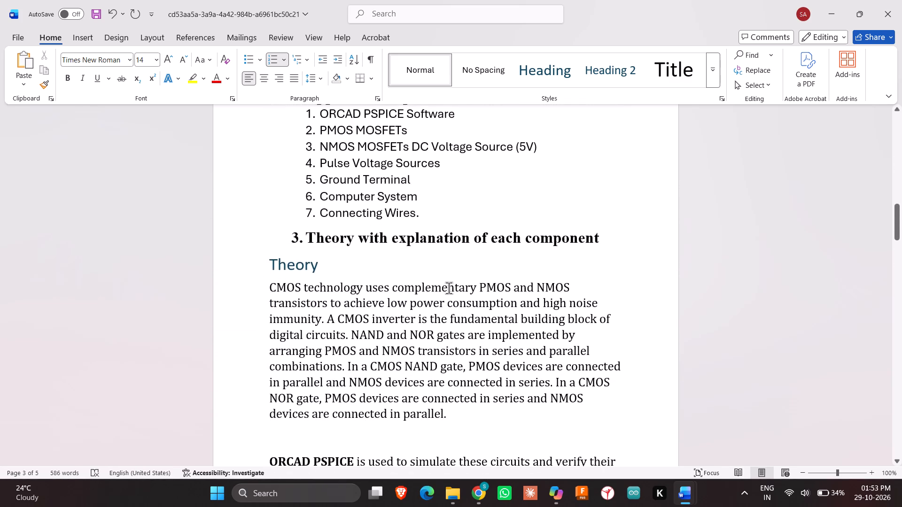
{"action": "scroll", "coordinate": [449, 288], "scroll_direction": "down", "scroll_amount": 3}
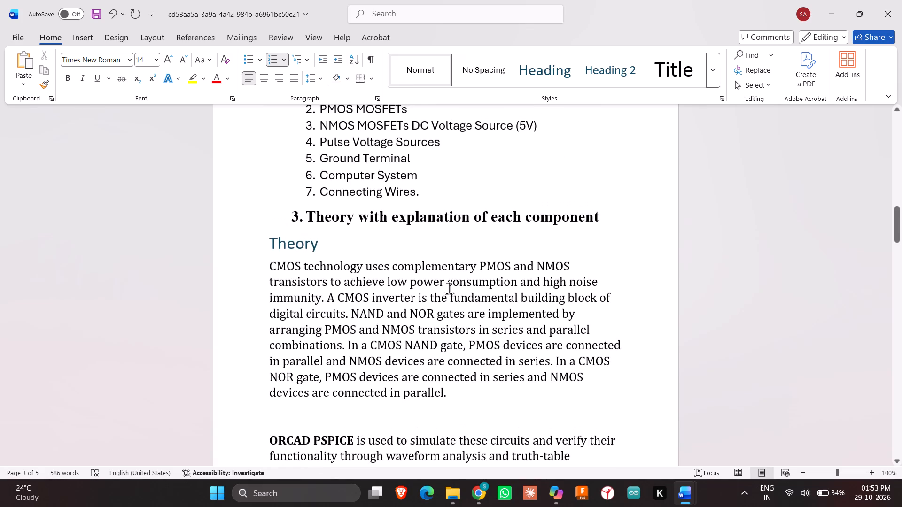
{"action": "scroll", "coordinate": [449, 288], "scroll_direction": "down", "scroll_amount": 4}
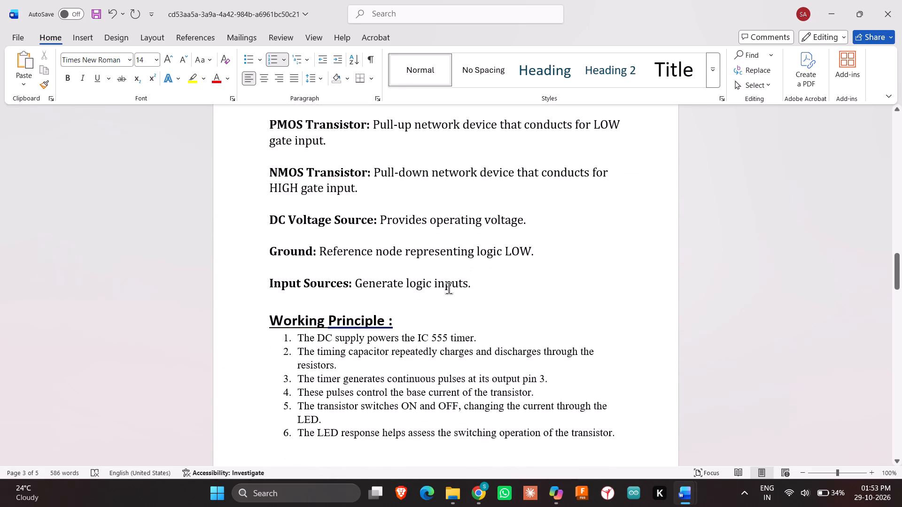
{"action": "scroll", "coordinate": [449, 288], "scroll_direction": "down", "scroll_amount": 1}
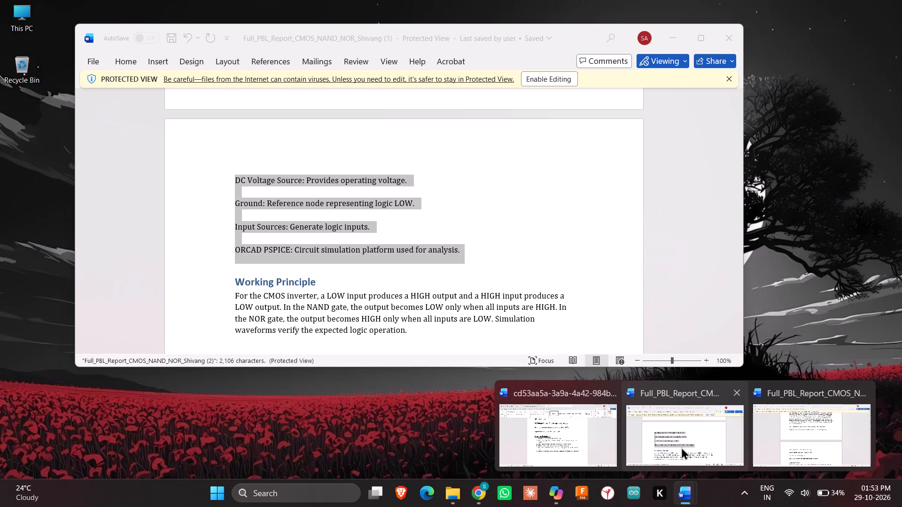
Copy the Working Principle paragraph from the Full_PBL_Report_CMOS_NAND_NOR document and paste it over the report's numbered 555-timer list.
{"action": "left_click", "coordinate": [681, 447]}
{"action": "scroll", "coordinate": [485, 317], "scroll_direction": "down", "scroll_amount": 1}
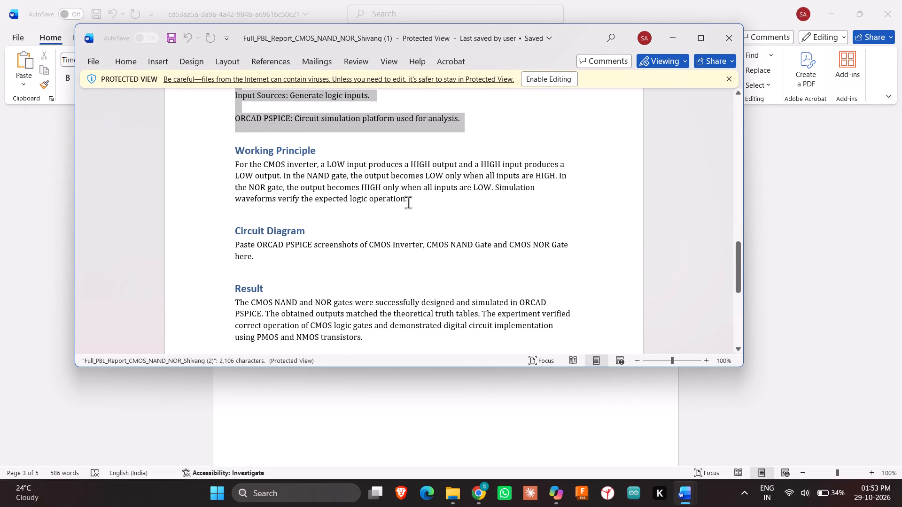
{"action": "left_click_drag", "start_coordinate": [416, 200], "coordinate": [232, 166]}
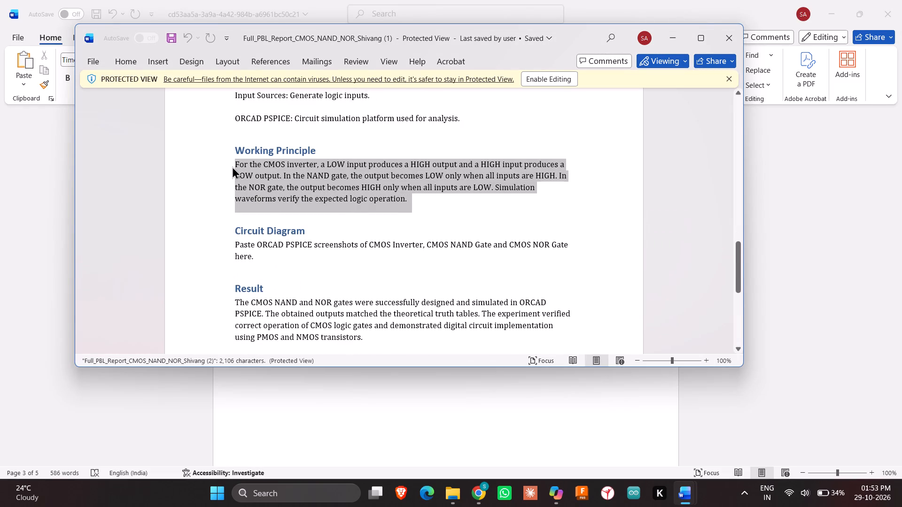
{"action": "key", "text": "ctrl+c"}
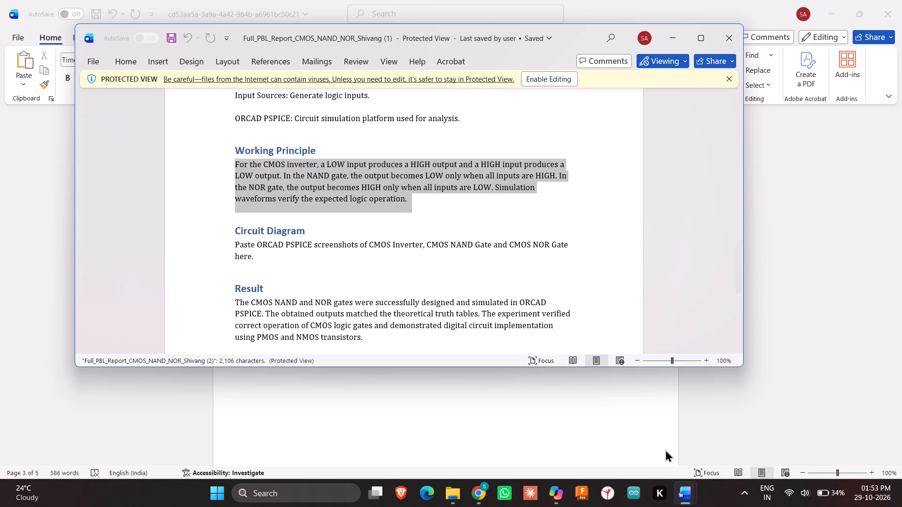
{"action": "left_click", "coordinate": [587, 438]}
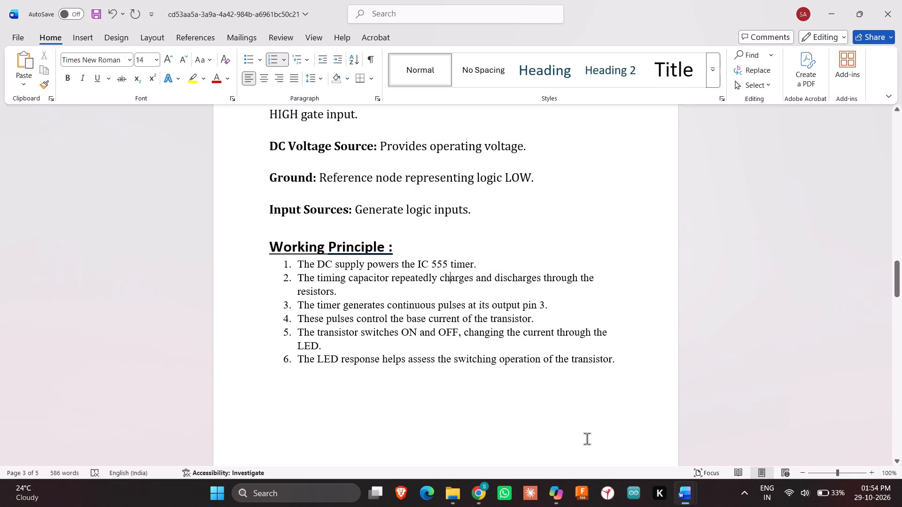
{"action": "left_click_drag", "start_coordinate": [281, 261], "coordinate": [572, 362]}
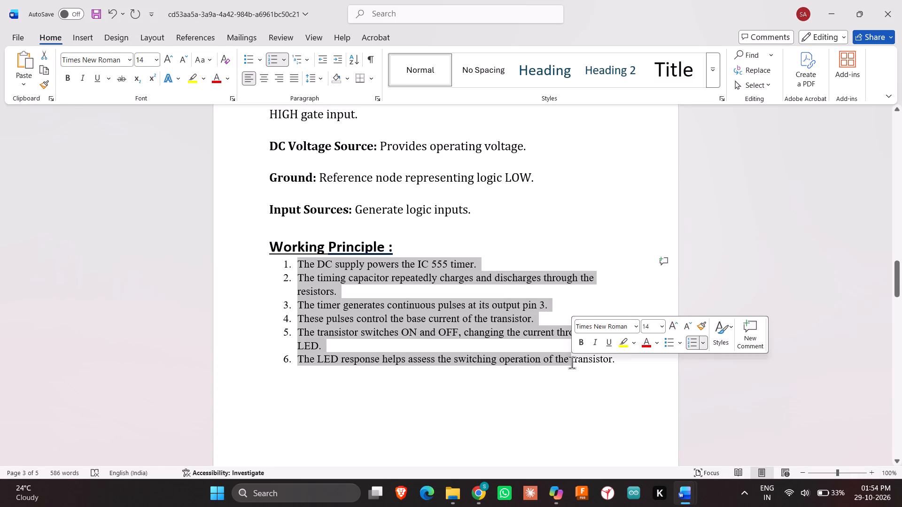
{"action": "key", "text": "ctrl+v"}
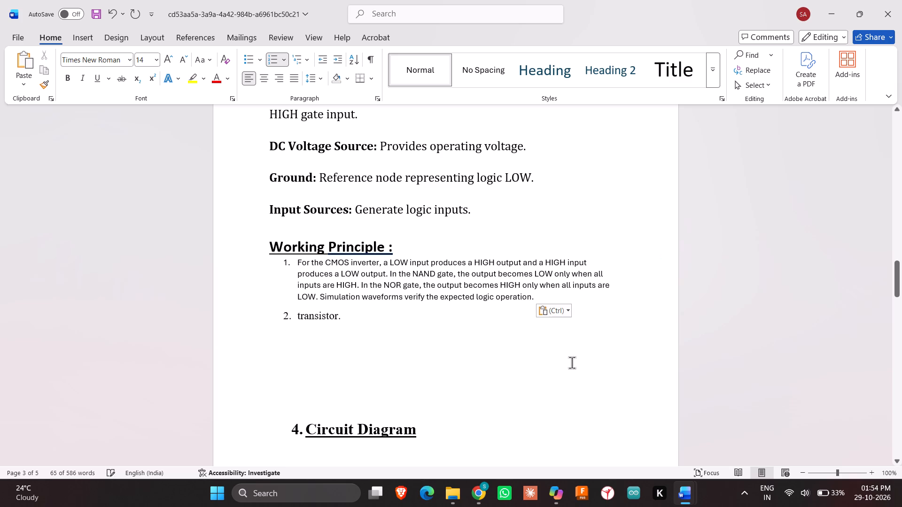
Delete the leftover "transistor." list item below the pasted paragraph, keeping a period after "expected logic operation".
{"action": "left_click_drag", "start_coordinate": [348, 318], "coordinate": [298, 319]}
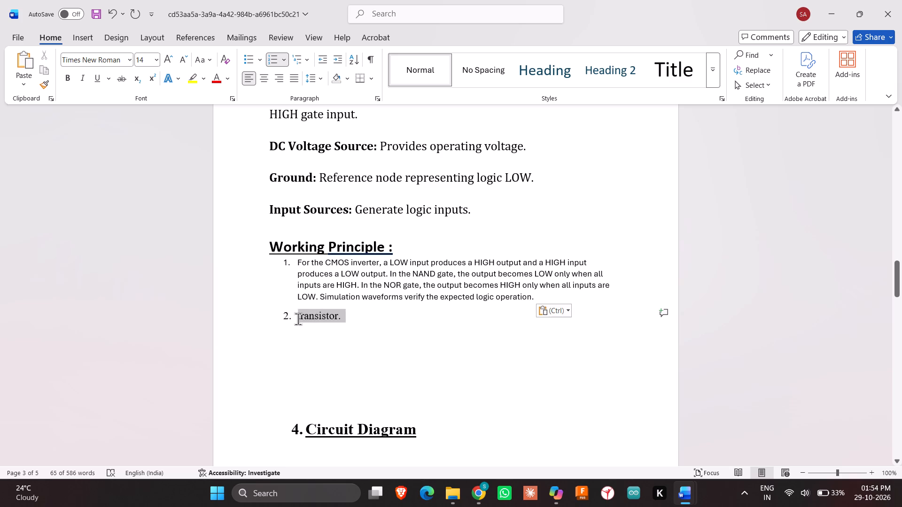
{"action": "left_click_drag", "start_coordinate": [298, 319], "coordinate": [280, 319]}
{"action": "key", "text": "BackSpace"}
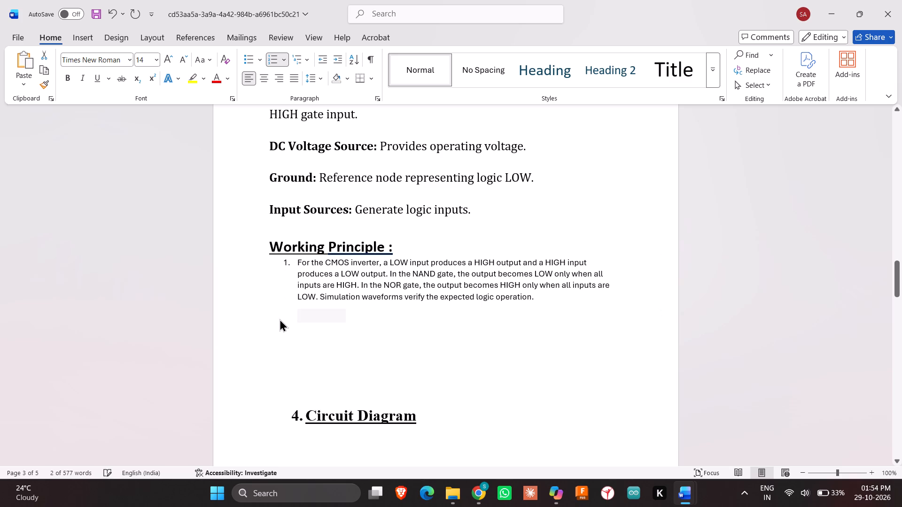
{"action": "key", "text": "BackSpace"}
{"action": "key", "text": "BackSpace"}
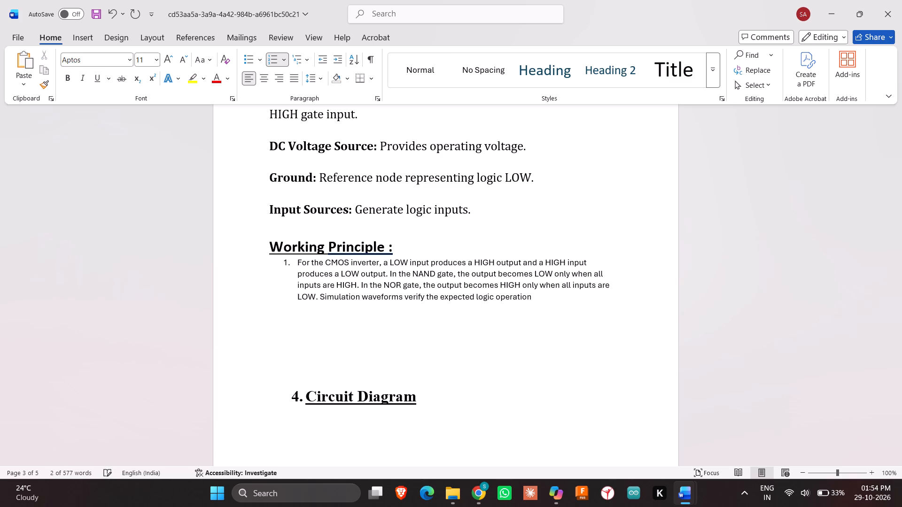
{"action": "key", "text": "period"}
Remove the list number from the start of the "For the CMOS inverter" paragraph under Working Principle.
{"action": "key", "text": "Left"}
{"action": "key", "text": "Left"}
{"action": "key", "text": "Left"}
{"action": "key", "text": "Left"}
{"action": "key", "text": "Left"}
{"action": "key", "text": "Left"}
{"action": "key", "text": "Left"}
{"action": "key", "text": "Left"}
{"action": "key", "text": "Left"}
{"action": "key", "text": "Left"}
{"action": "key", "text": "Left"}
{"action": "key", "text": "Left"}
{"action": "key", "text": "Left"}
{"action": "key", "text": "Left"}
{"action": "key", "text": "Left"}
{"action": "key", "text": "Left"}
{"action": "key", "text": "Left"}
{"action": "key", "text": "Left"}
{"action": "key", "text": "Left"}
{"action": "key", "text": "Left"}
{"action": "key", "text": "Up"}
{"action": "key", "text": "Up"}
{"action": "key", "text": "Left"}
{"action": "key", "text": "Left"}
{"action": "key", "text": "Left"}
{"action": "key", "text": "Left"}
{"action": "key", "text": "Left"}
{"action": "key", "text": "Left"}
{"action": "key", "text": "Left"}
{"action": "key", "text": "Left"}
{"action": "key", "text": "Left"}
{"action": "key", "text": "Left"}
{"action": "key", "text": "Left"}
{"action": "key", "text": "Left"}
{"action": "key", "text": "Left"}
{"action": "key", "text": "Left"}
{"action": "key", "text": "Left"}
{"action": "key", "text": "Left"}
{"action": "key", "text": "Left"}
{"action": "key", "text": "Left"}
{"action": "key", "text": "Left"}
{"action": "key", "text": "Left"}
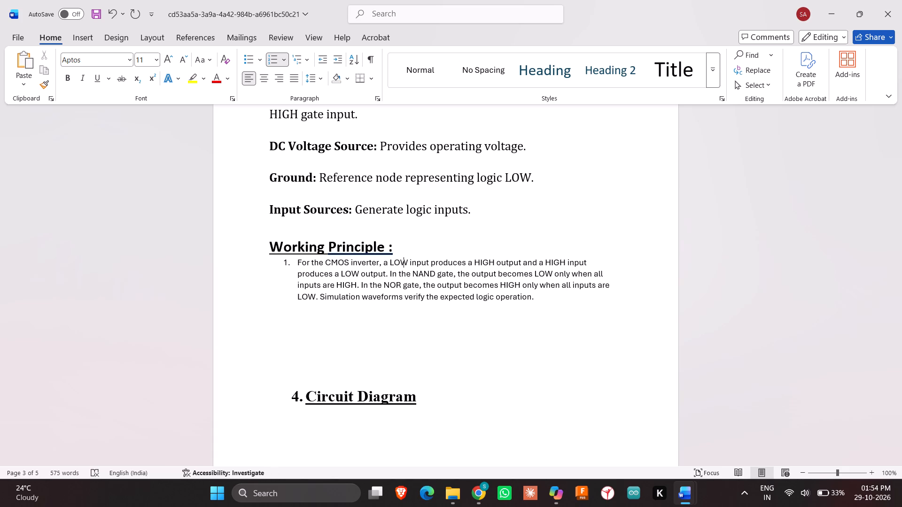
{"action": "key", "text": "Left"}
{"action": "key", "text": "Left"}
{"action": "key", "text": "Left"}
{"action": "key", "text": "BackSpace"}
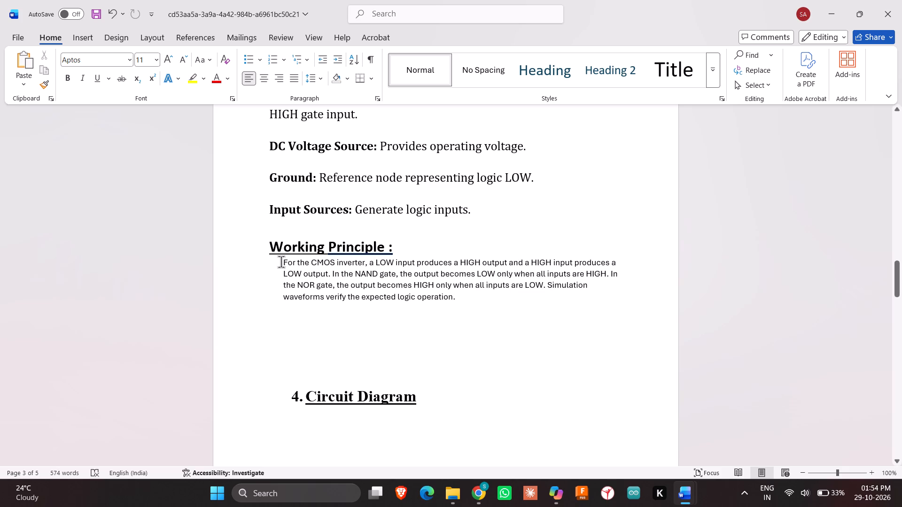
Format the "For the CMOS inverter" paragraph under Working Principle in Cambria (Body) at size 16.
{"action": "left_click_drag", "start_coordinate": [281, 261], "coordinate": [474, 311]}
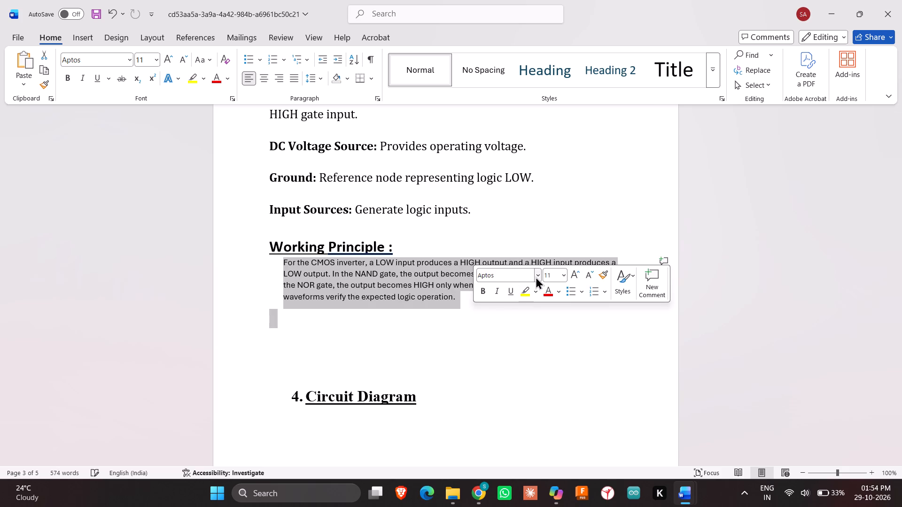
{"action": "left_click", "coordinate": [536, 277]}
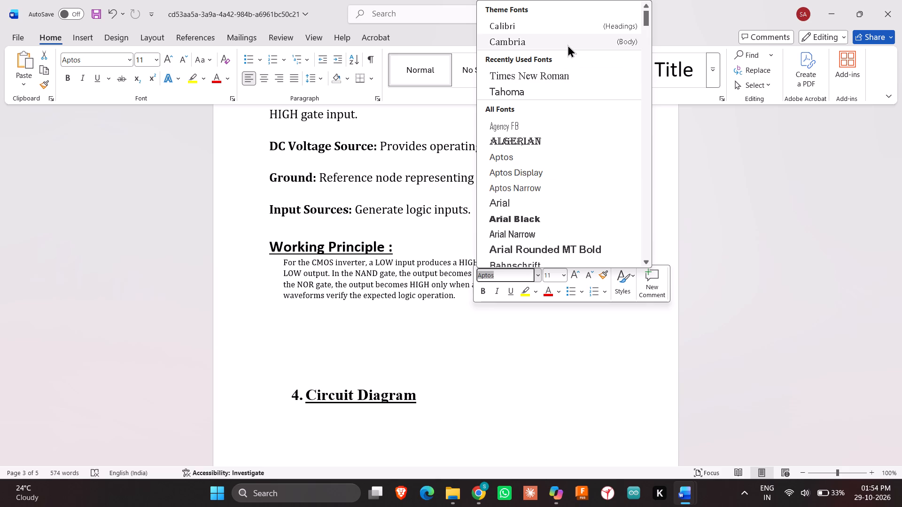
{"action": "left_click", "coordinate": [568, 45]}
{"action": "left_click_drag", "start_coordinate": [460, 298], "coordinate": [316, 272]}
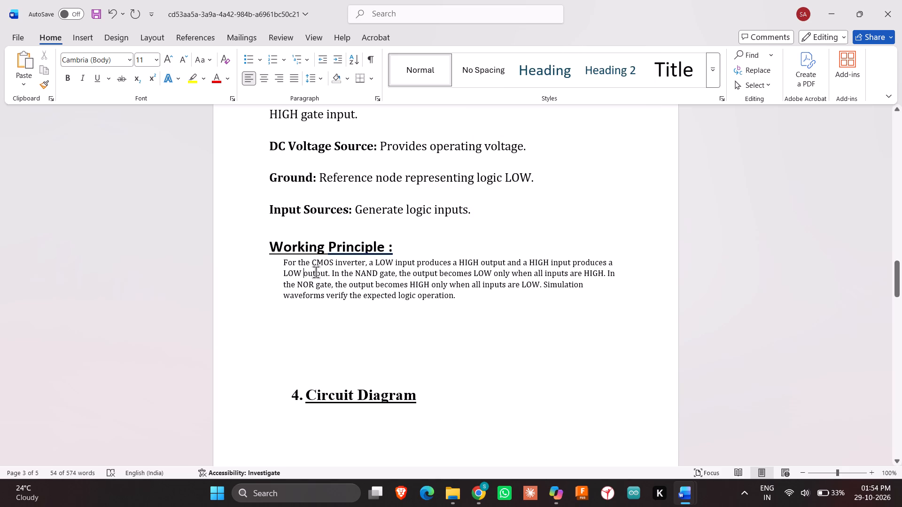
{"action": "left_click_drag", "start_coordinate": [283, 261], "coordinate": [475, 304]}
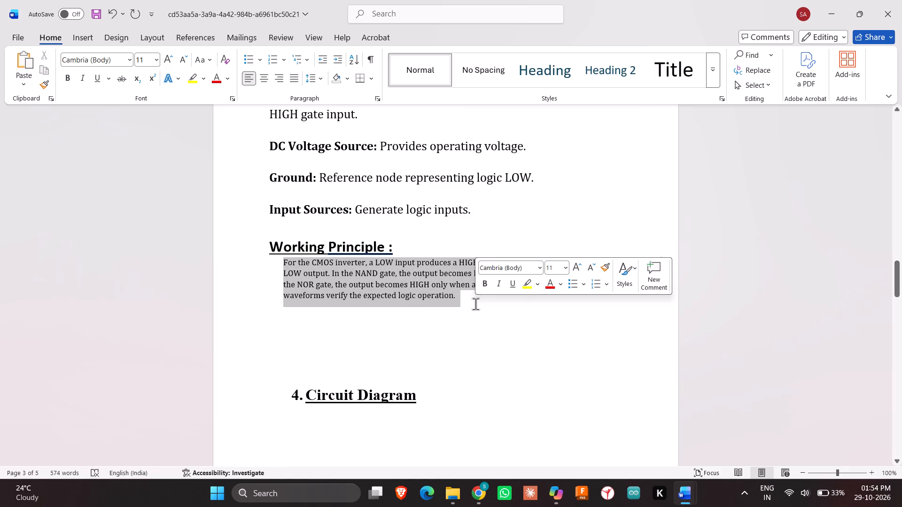
{"action": "left_click", "coordinate": [561, 269]}
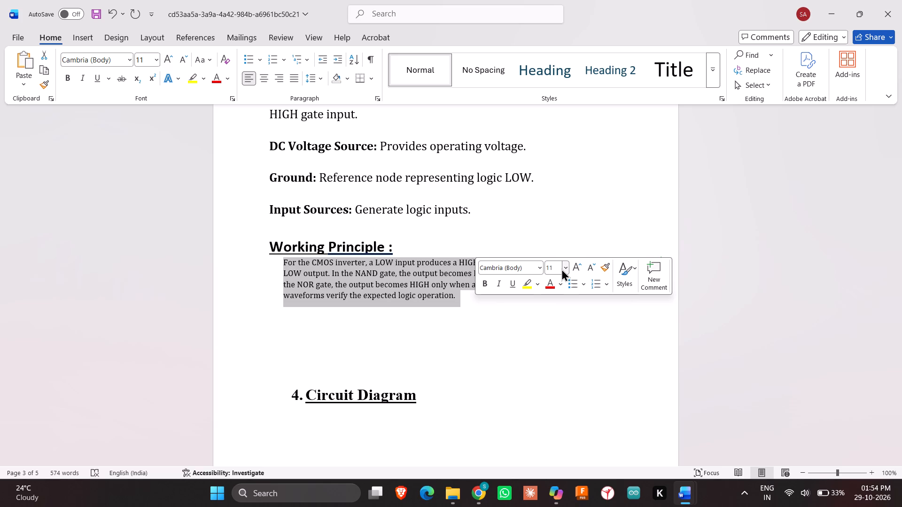
{"action": "left_click", "coordinate": [564, 267]}
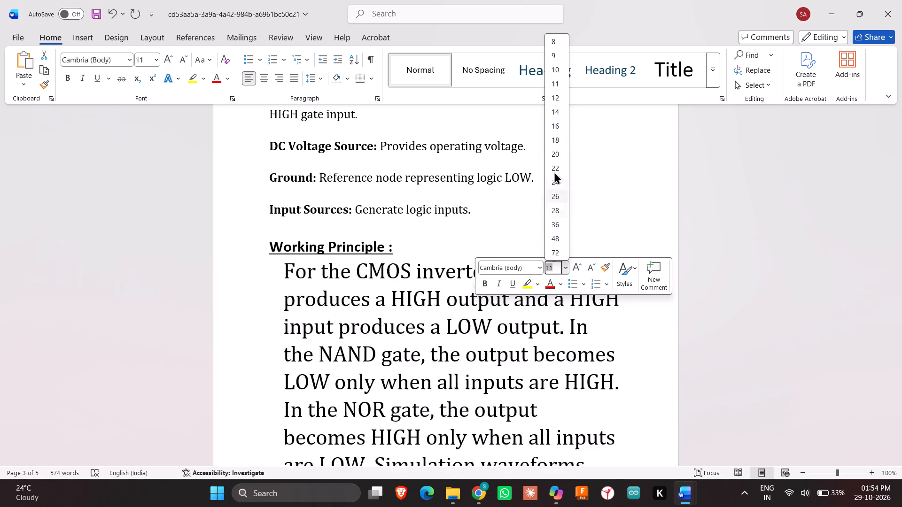
{"action": "left_click", "coordinate": [554, 126]}
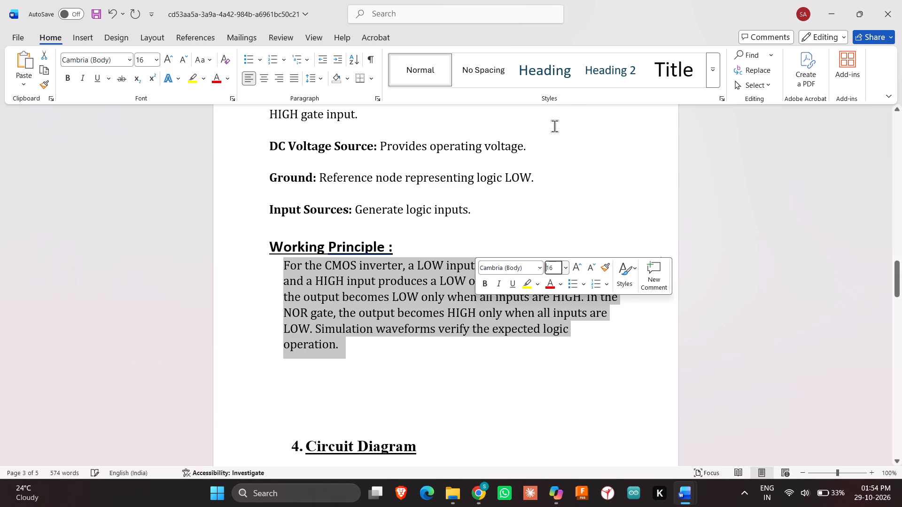
{"action": "left_click", "coordinate": [385, 369]}
Delete the extra blank lines between the Working Principle paragraph and the Circuit Diagram heading.
{"action": "scroll", "coordinate": [385, 369], "scroll_direction": "down", "scroll_amount": 1}
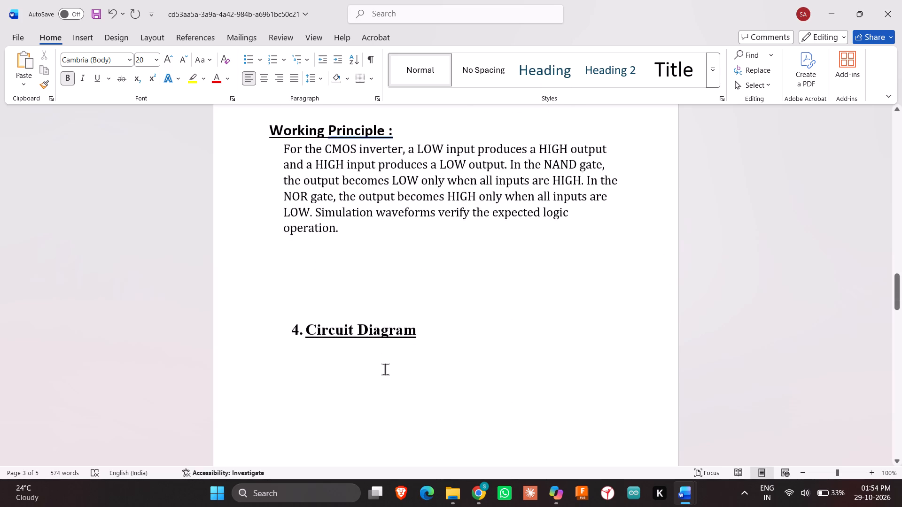
{"action": "scroll", "coordinate": [385, 369], "scroll_direction": "down", "scroll_amount": 1}
{"action": "left_click", "coordinate": [297, 295]}
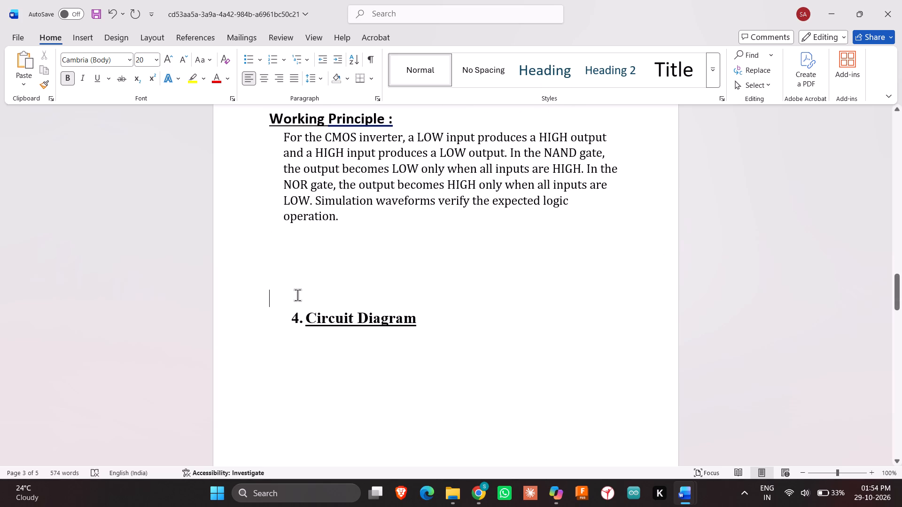
{"action": "key", "text": "BackSpace"}
{"action": "key", "text": "BackSpace"}
{"action": "key", "text": "BackSpace"}
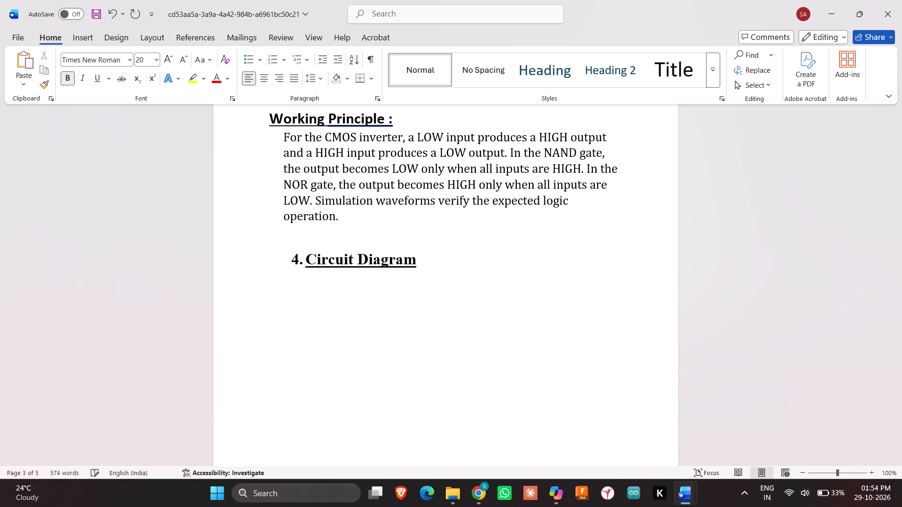
Cut the Tinkercad transistor tester circuit picture using IC 555 from the Circuit Diagram section.
{"action": "scroll", "coordinate": [358, 352], "scroll_direction": "down", "scroll_amount": 3}
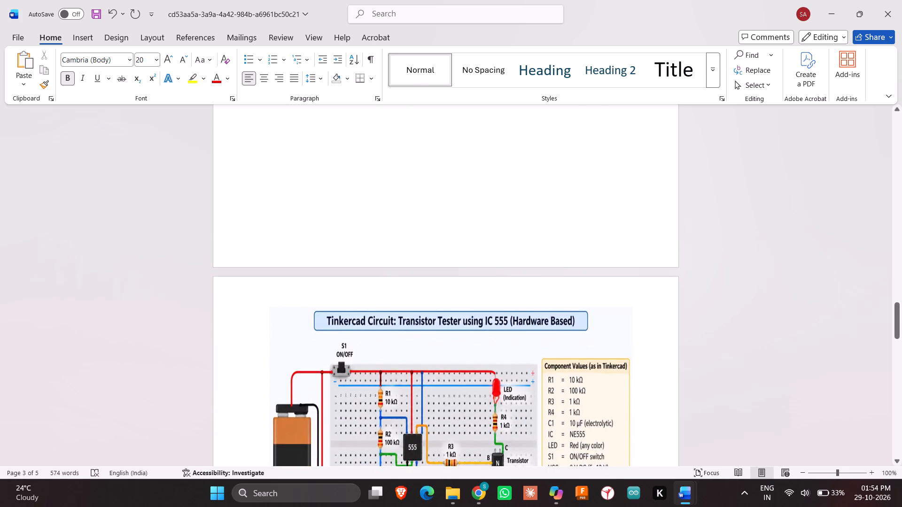
{"action": "scroll", "coordinate": [358, 352], "scroll_direction": "down", "scroll_amount": 1}
{"action": "right_click", "coordinate": [358, 352]}
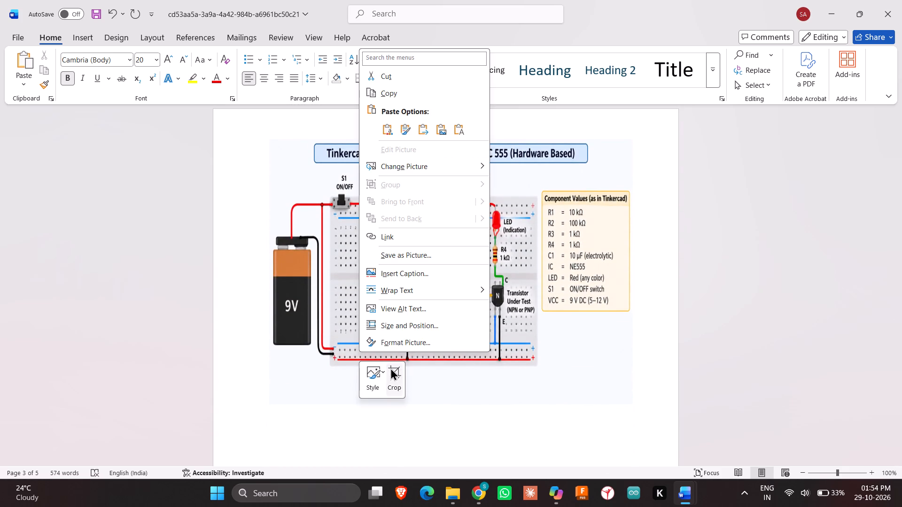
{"action": "left_click", "coordinate": [439, 74]}
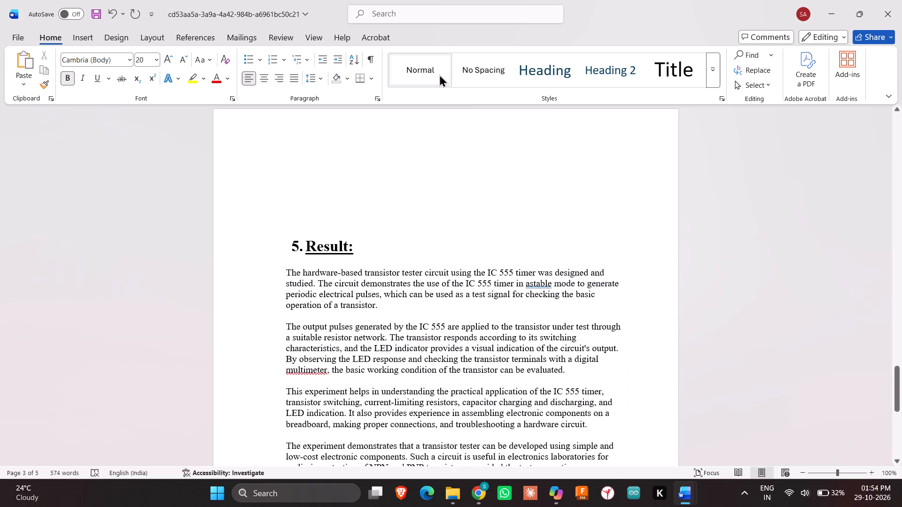
Change the font of the numbered "Result:" heading to Calibri (Headings).
{"action": "scroll", "coordinate": [428, 236], "scroll_direction": "down", "scroll_amount": 2}
{"action": "scroll", "coordinate": [428, 236], "scroll_direction": "up", "scroll_amount": 2}
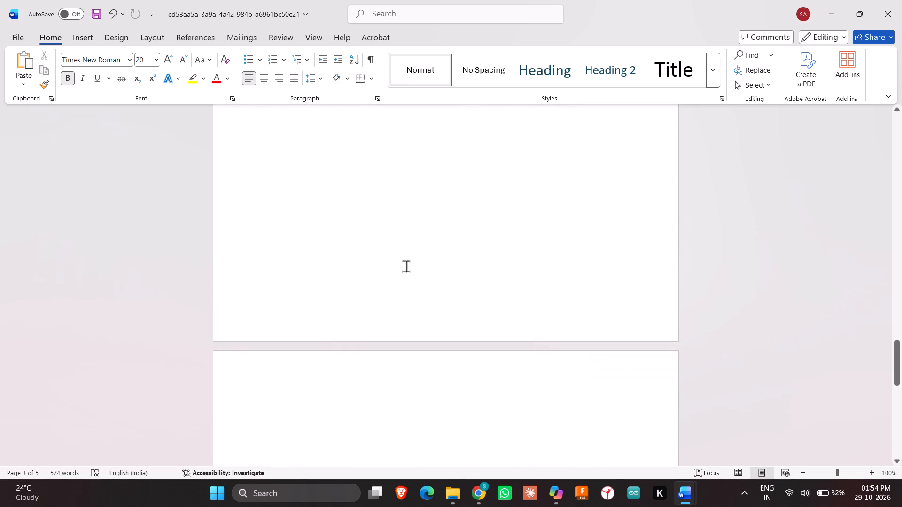
{"action": "scroll", "coordinate": [284, 421], "scroll_direction": "down", "scroll_amount": 3}
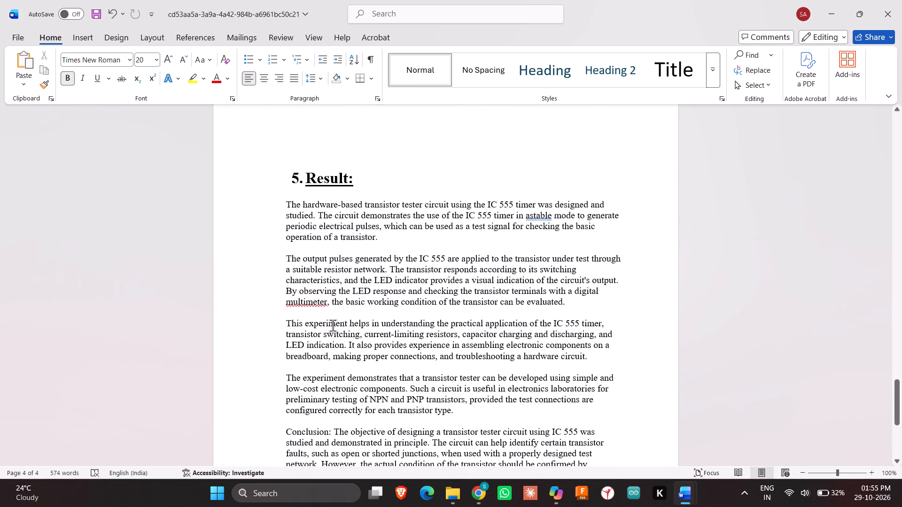
{"action": "scroll", "coordinate": [333, 325], "scroll_direction": "down", "scroll_amount": 4}
{"action": "scroll", "coordinate": [333, 325], "scroll_direction": "up", "scroll_amount": 2}
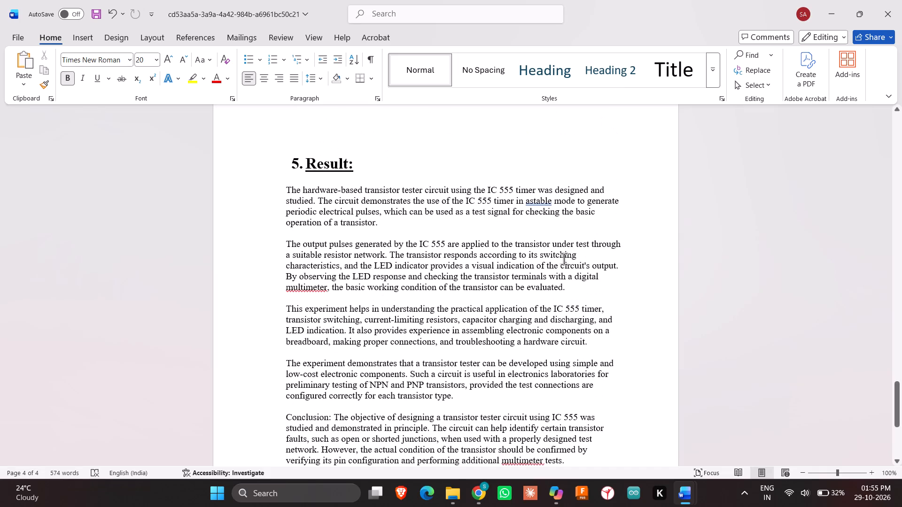
{"action": "left_click_drag", "start_coordinate": [364, 166], "coordinate": [291, 165]}
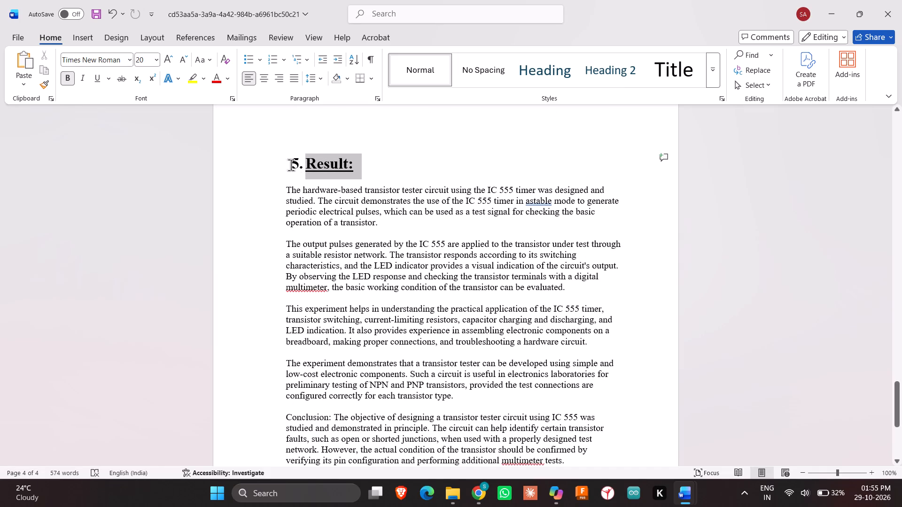
{"action": "left_click_drag", "start_coordinate": [291, 165], "coordinate": [289, 163]}
{"action": "left_click", "coordinate": [352, 128]}
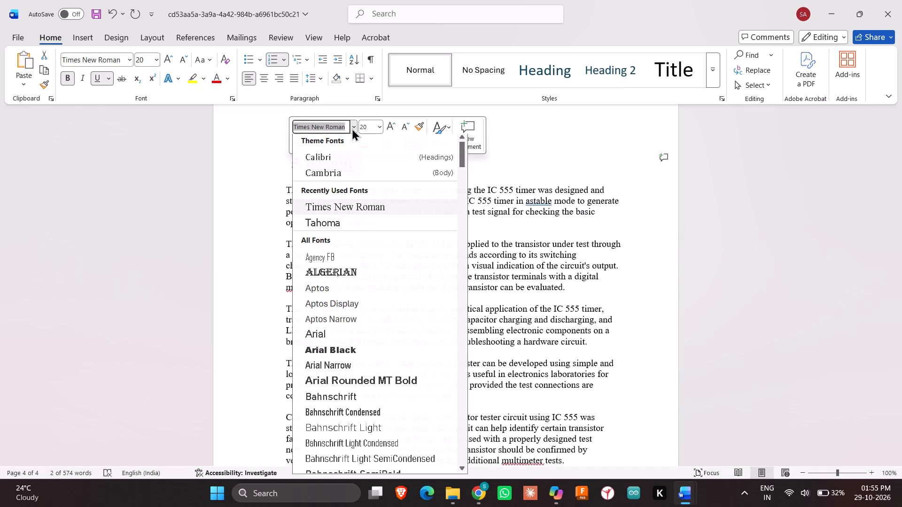
{"action": "left_click", "coordinate": [373, 161]}
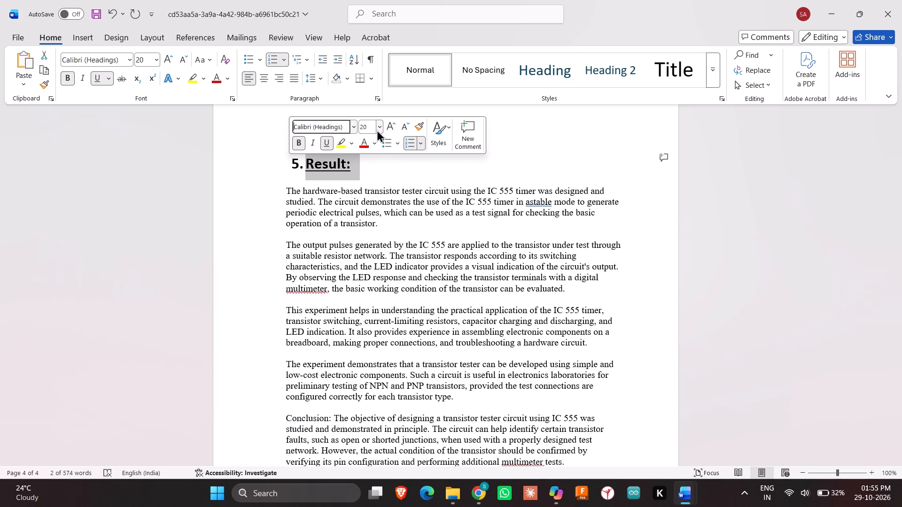
{"action": "left_click", "coordinate": [426, 161]}
Change the font of the numbered "Circuit Diagram" heading to Calibri (Headings).
{"action": "scroll", "coordinate": [426, 161], "scroll_direction": "up", "scroll_amount": 4}
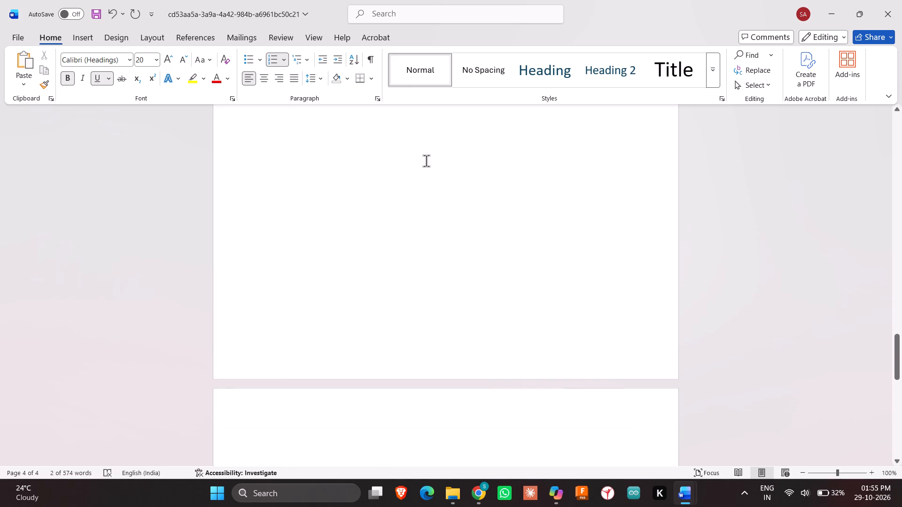
{"action": "scroll", "coordinate": [426, 161], "scroll_direction": "up", "scroll_amount": 3}
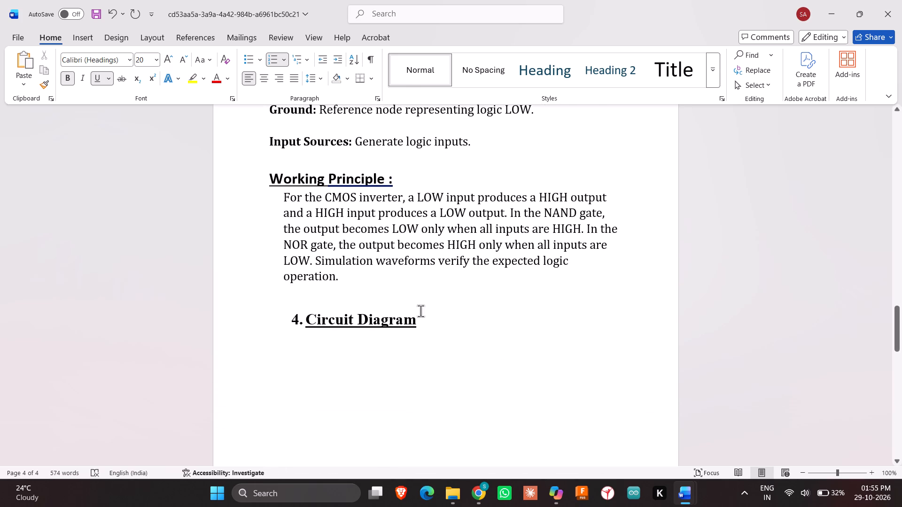
{"action": "left_click_drag", "start_coordinate": [424, 320], "coordinate": [272, 314]}
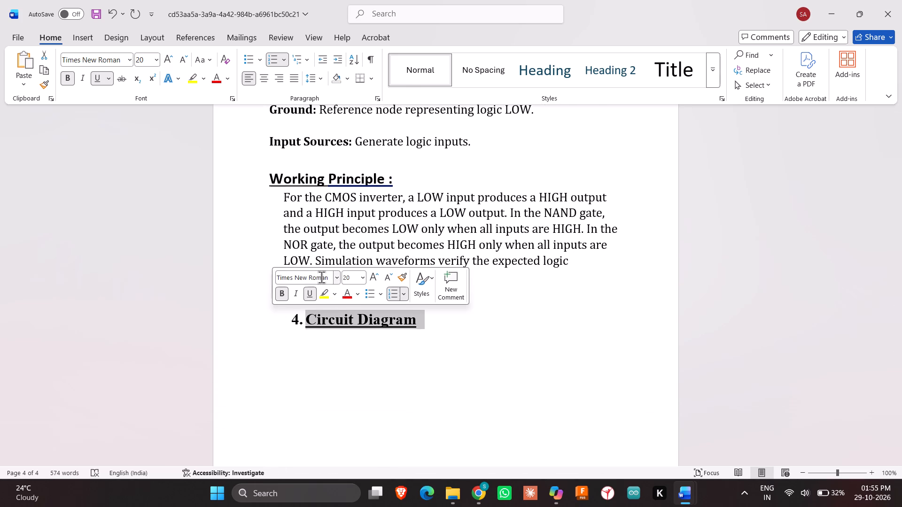
{"action": "left_click", "coordinate": [334, 279]}
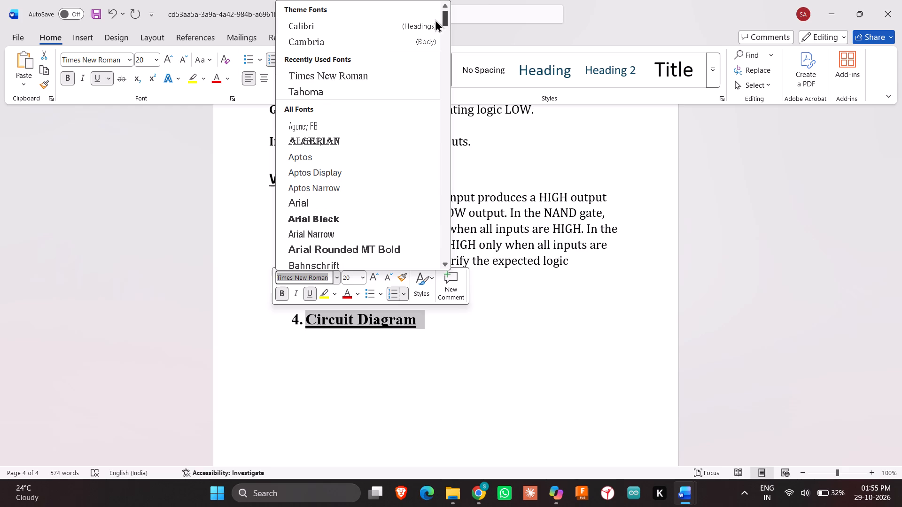
{"action": "left_click", "coordinate": [424, 19]}
{"action": "left_click", "coordinate": [431, 285]}
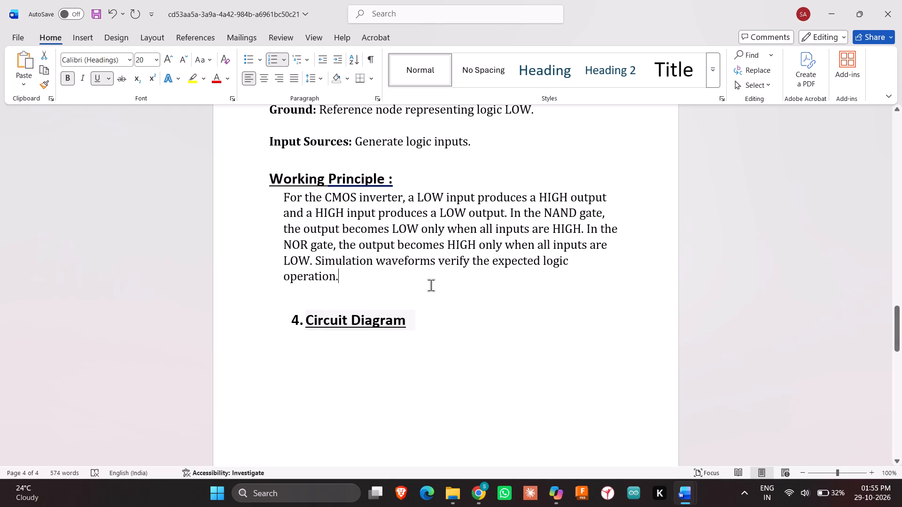
Check the font and size of the Working Principle heading for consistency with the other section headings.
{"action": "scroll", "coordinate": [431, 285], "scroll_direction": "up", "scroll_amount": 1}
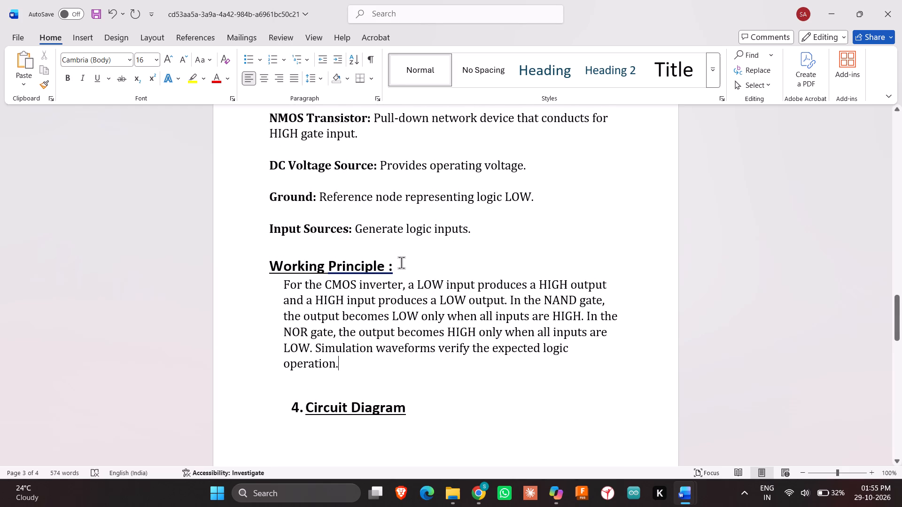
{"action": "left_click_drag", "start_coordinate": [401, 262], "coordinate": [242, 271]}
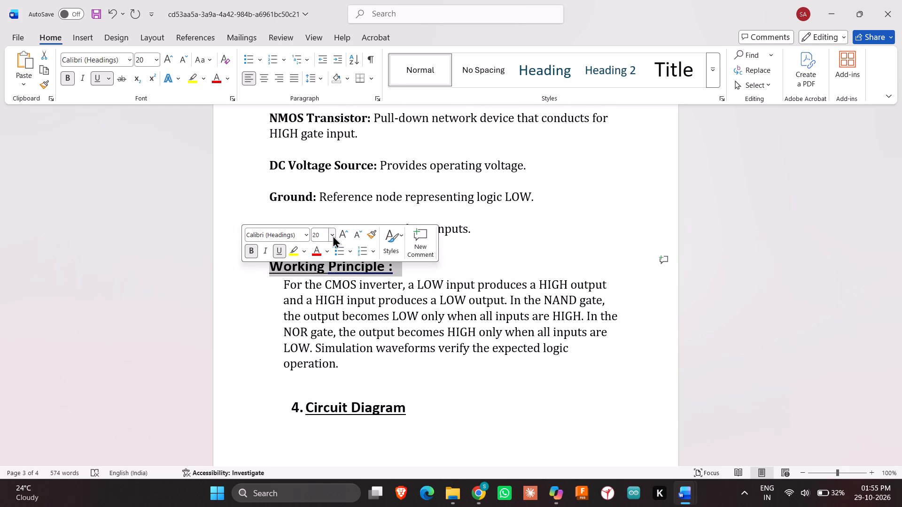
{"action": "left_click", "coordinate": [333, 235]}
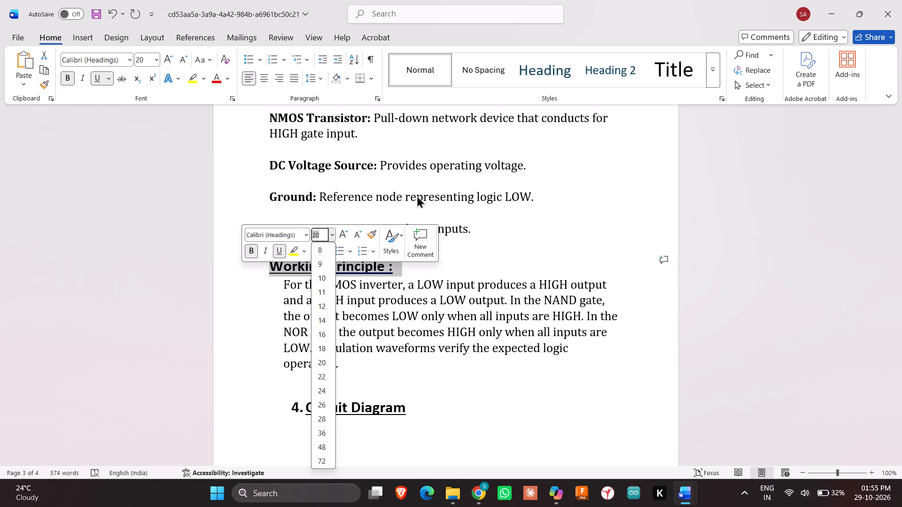
{"action": "left_click", "coordinate": [463, 214]}
{"action": "left_click", "coordinate": [483, 265]}
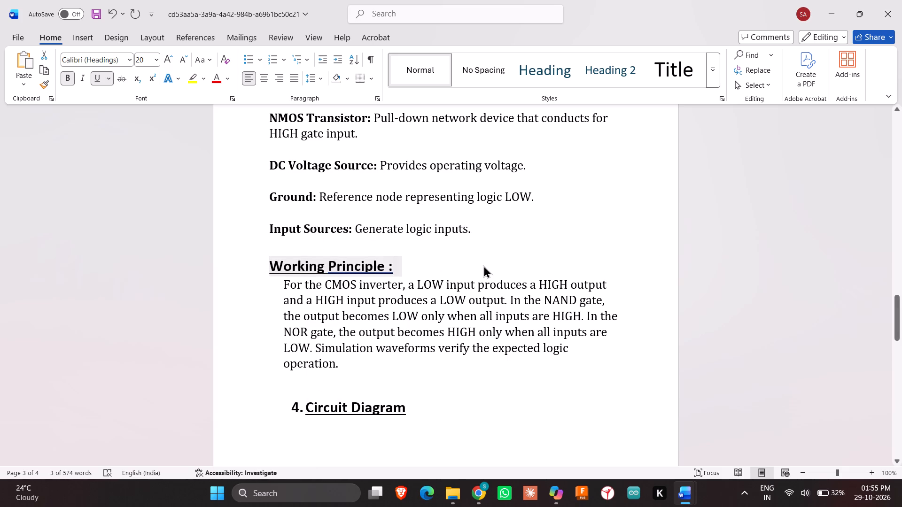
Review the whole report from the cover page to the conclusion for remaining formatting and 555-timer content.
{"action": "scroll", "coordinate": [483, 265], "scroll_direction": "up", "scroll_amount": 6}
{"action": "scroll", "coordinate": [483, 265], "scroll_direction": "down", "scroll_amount": 1}
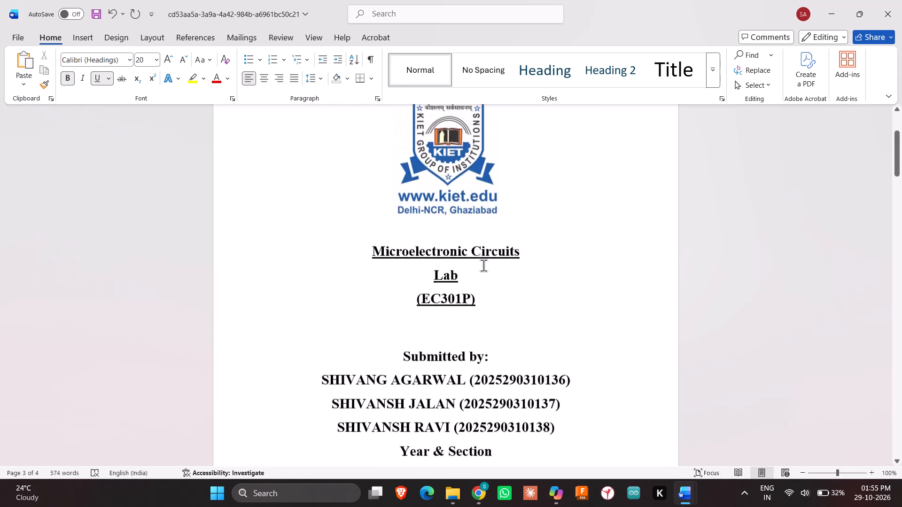
{"action": "scroll", "coordinate": [483, 265], "scroll_direction": "down", "scroll_amount": 1}
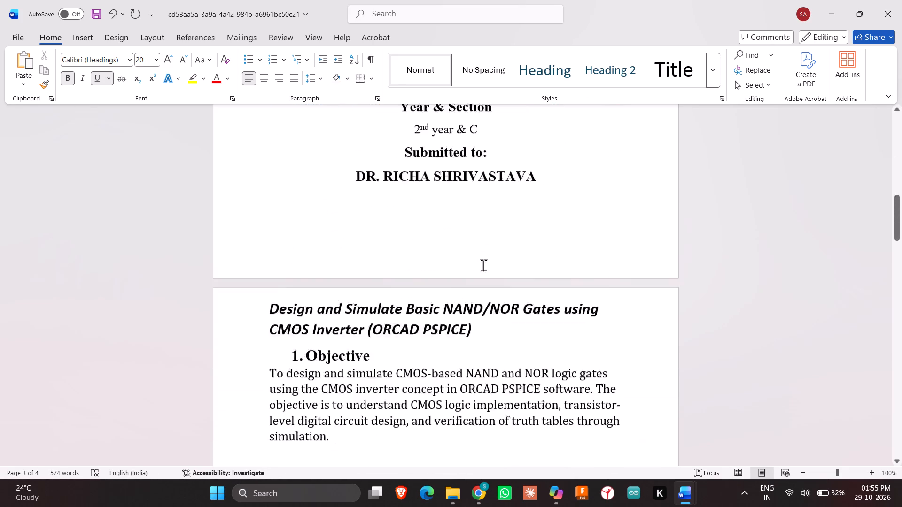
{"action": "scroll", "coordinate": [483, 265], "scroll_direction": "down", "scroll_amount": 6}
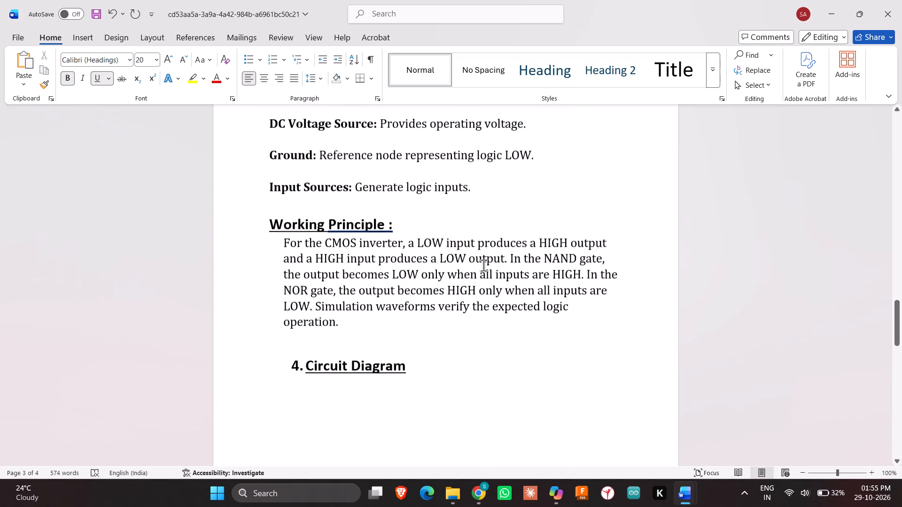
{"action": "scroll", "coordinate": [483, 265], "scroll_direction": "down", "scroll_amount": 11}
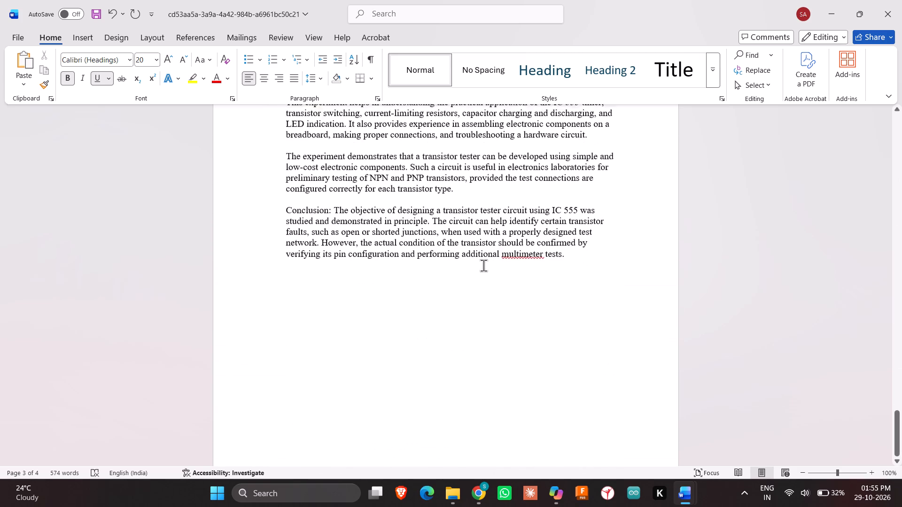
{"action": "left_click", "coordinate": [513, 506]}
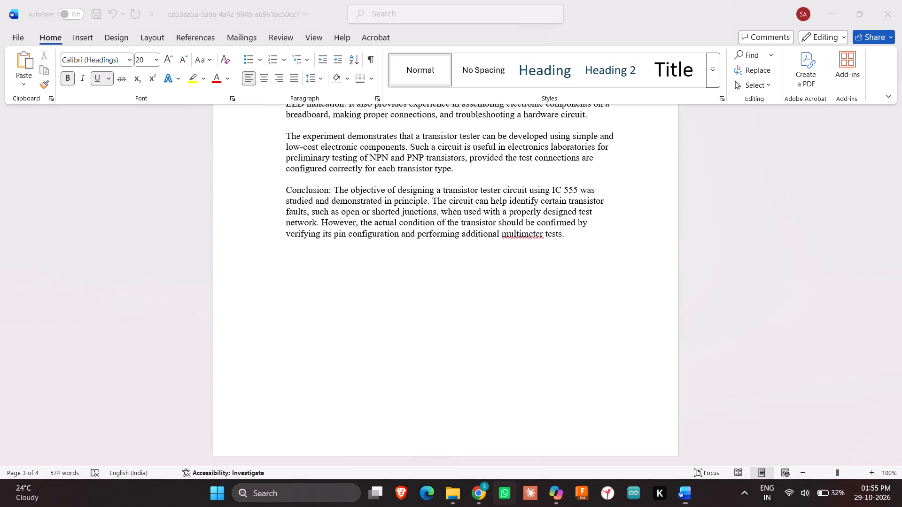
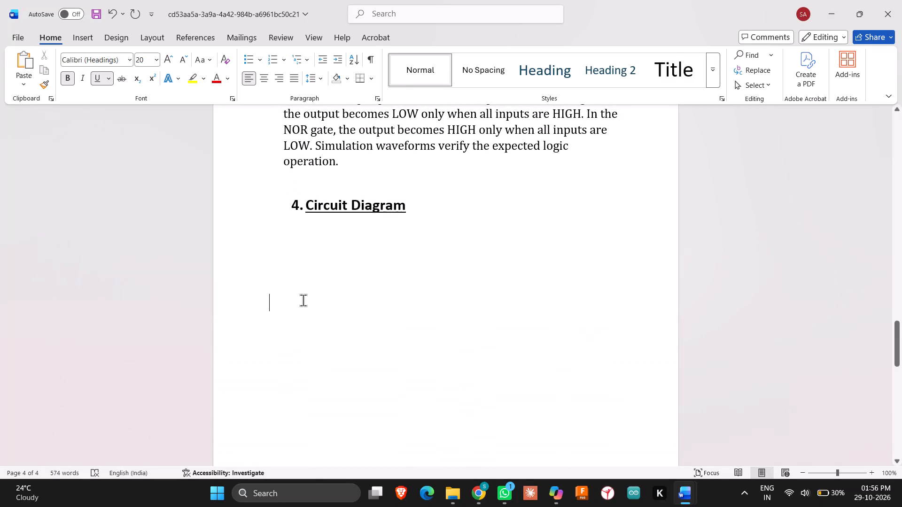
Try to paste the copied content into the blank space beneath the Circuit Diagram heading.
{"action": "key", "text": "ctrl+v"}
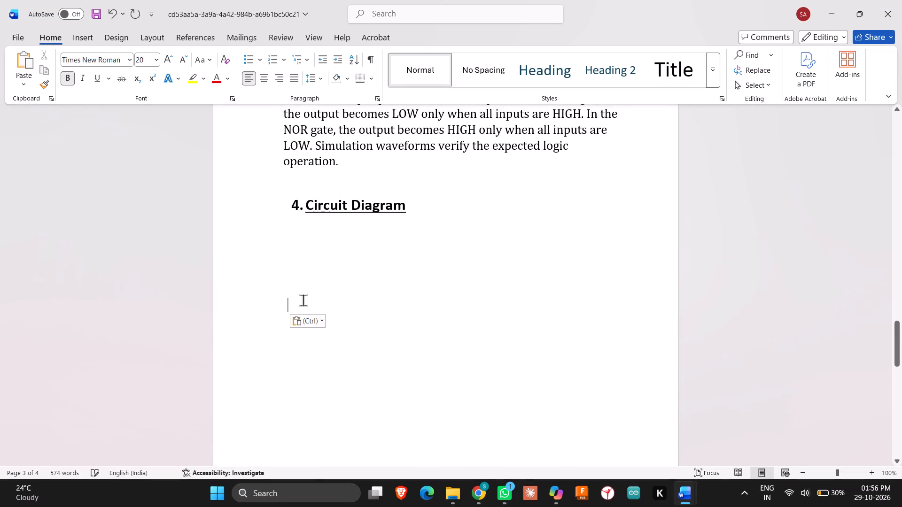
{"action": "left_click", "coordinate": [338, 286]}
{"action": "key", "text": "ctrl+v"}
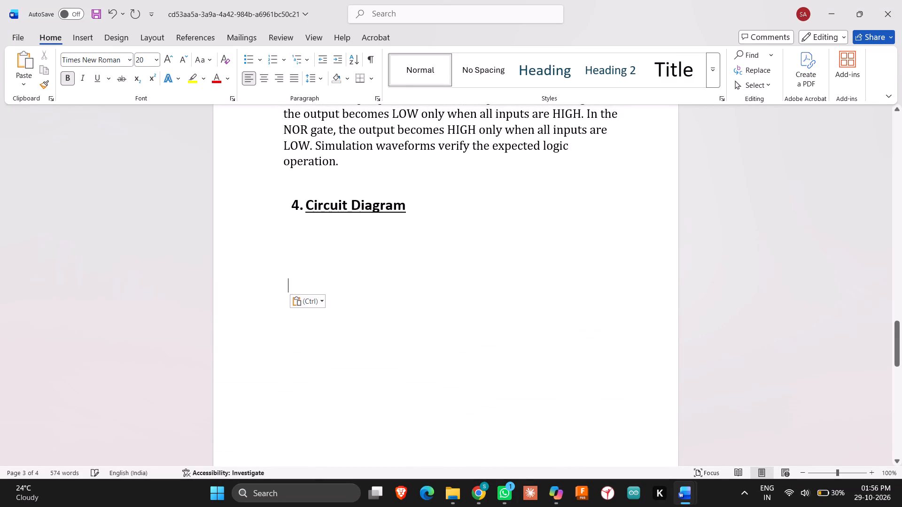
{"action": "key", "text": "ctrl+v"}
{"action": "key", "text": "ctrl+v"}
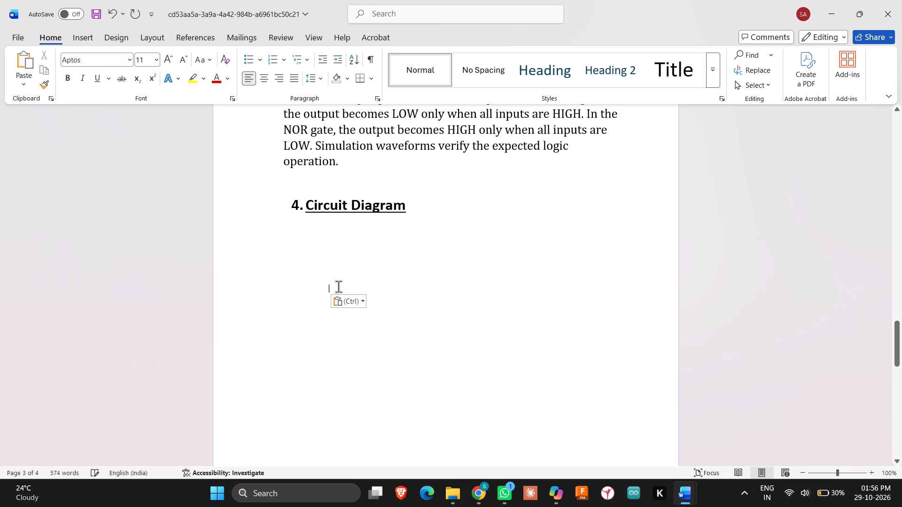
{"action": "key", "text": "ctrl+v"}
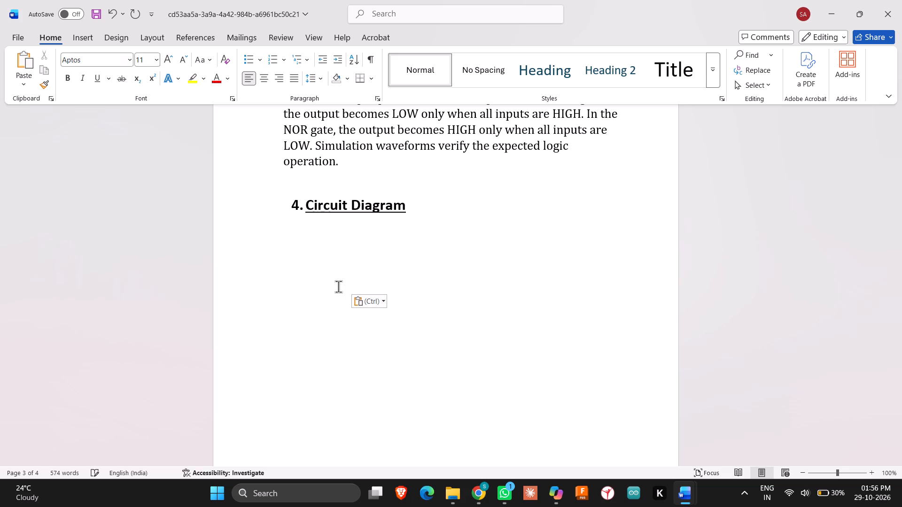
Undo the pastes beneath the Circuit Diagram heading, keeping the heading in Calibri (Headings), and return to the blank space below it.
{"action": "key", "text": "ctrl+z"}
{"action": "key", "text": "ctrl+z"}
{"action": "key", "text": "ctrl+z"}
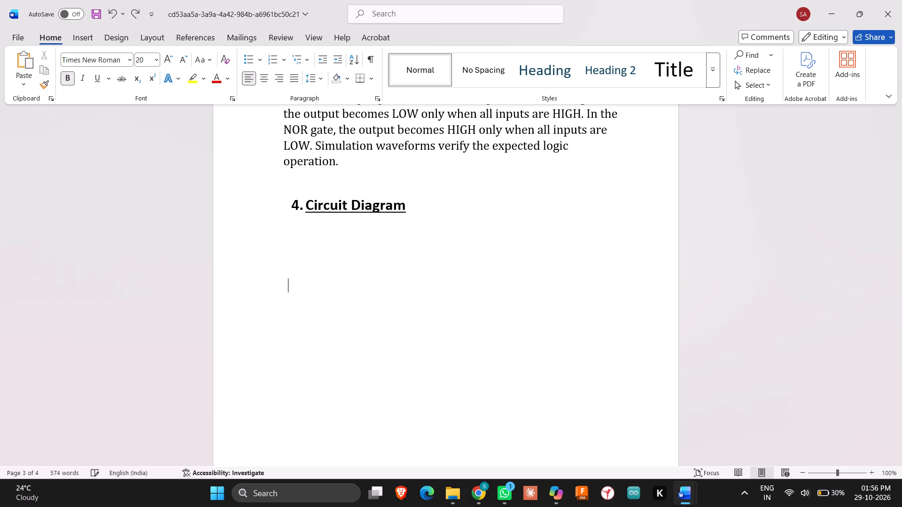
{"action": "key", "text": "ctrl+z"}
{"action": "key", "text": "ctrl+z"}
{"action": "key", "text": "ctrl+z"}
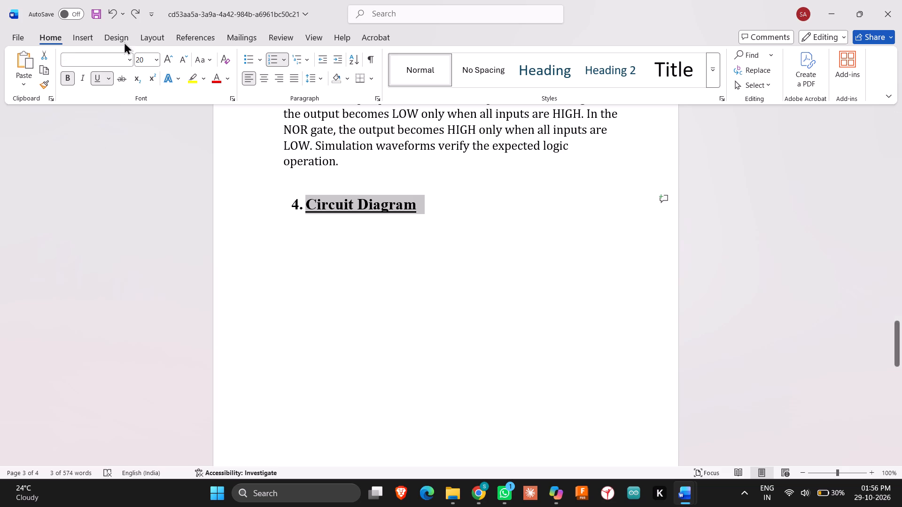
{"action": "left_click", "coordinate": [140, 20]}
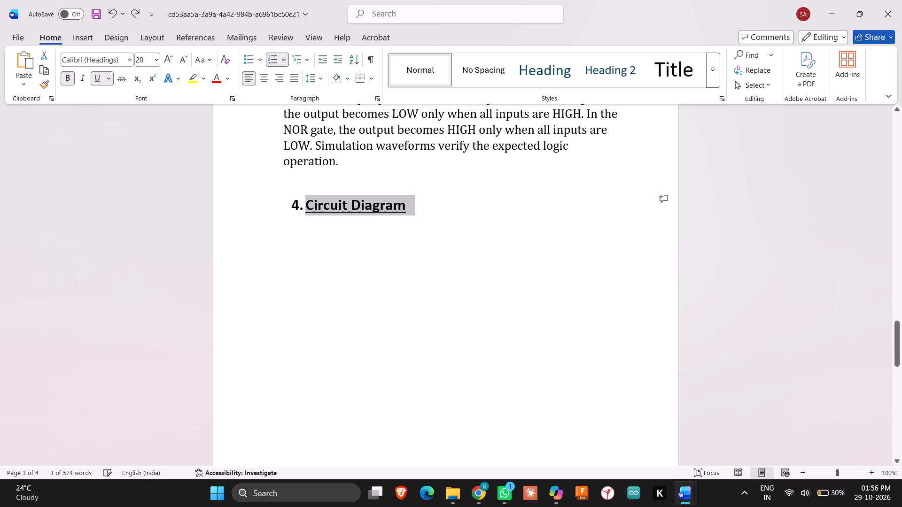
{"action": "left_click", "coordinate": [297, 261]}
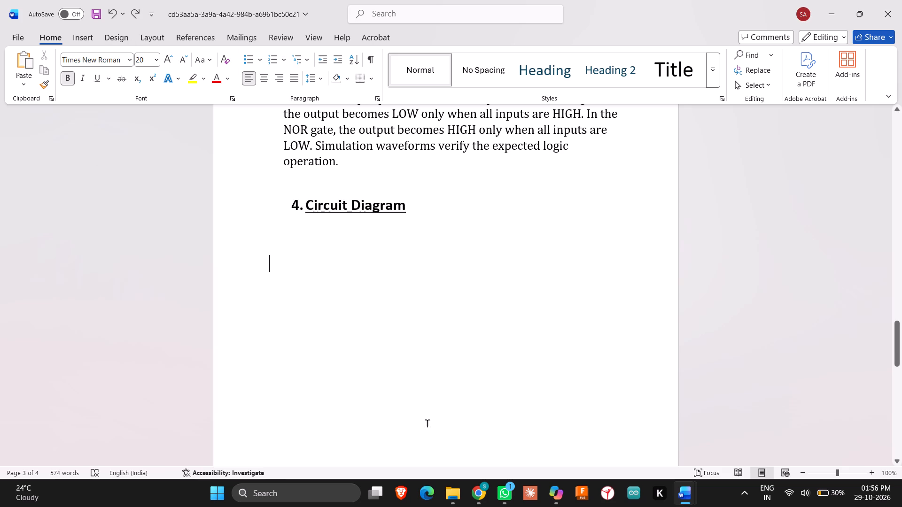
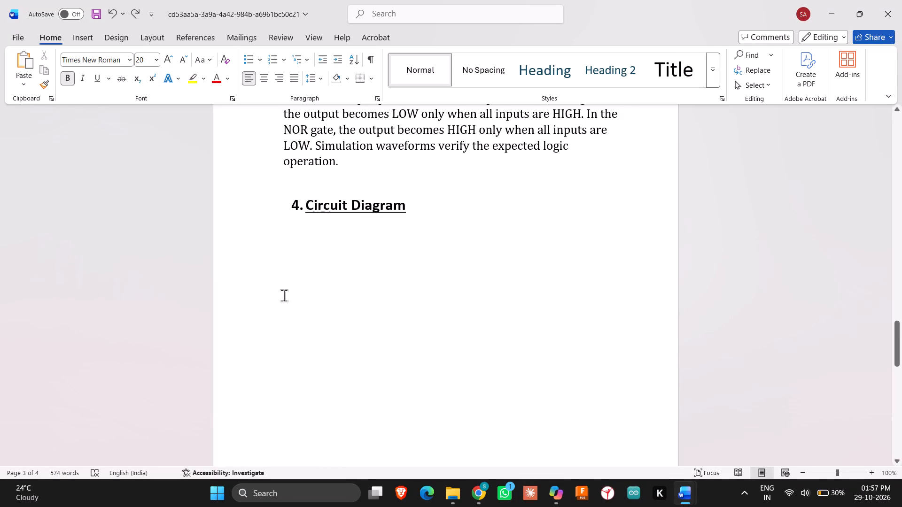
Delete the leftover empty objects and blank lines directly beneath the Circuit Diagram heading.
{"action": "key", "text": "BackSpace"}
{"action": "key", "text": "BackSpace"}
{"action": "key", "text": "BackSpace"}
{"action": "key", "text": "BackSpace"}
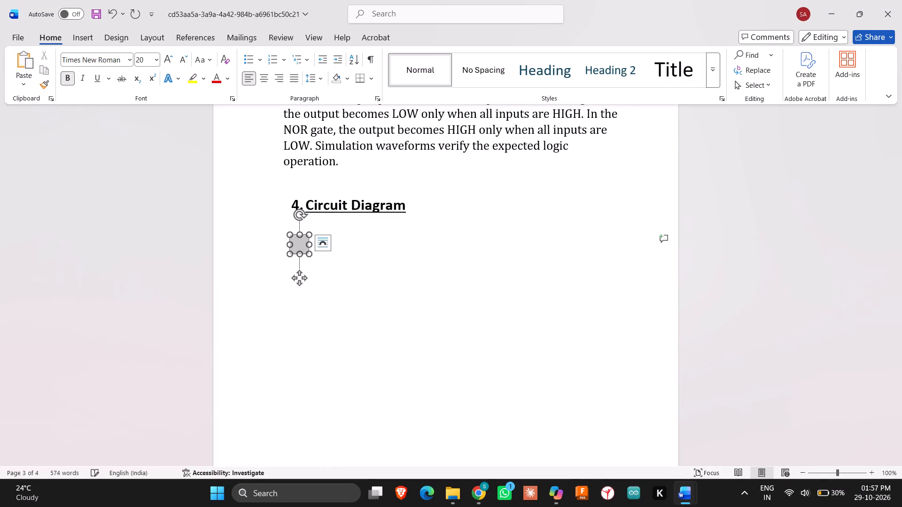
{"action": "key", "text": "BackSpace"}
{"action": "key", "text": "BackSpace"}
{"action": "key", "text": "BackSpace"}
{"action": "key", "text": "BackSpace"}
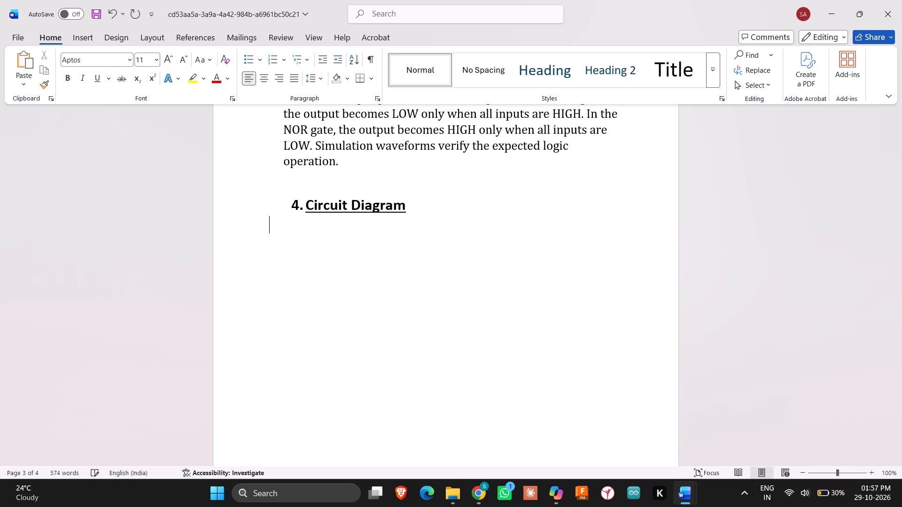
{"action": "key", "text": "BackSpace"}
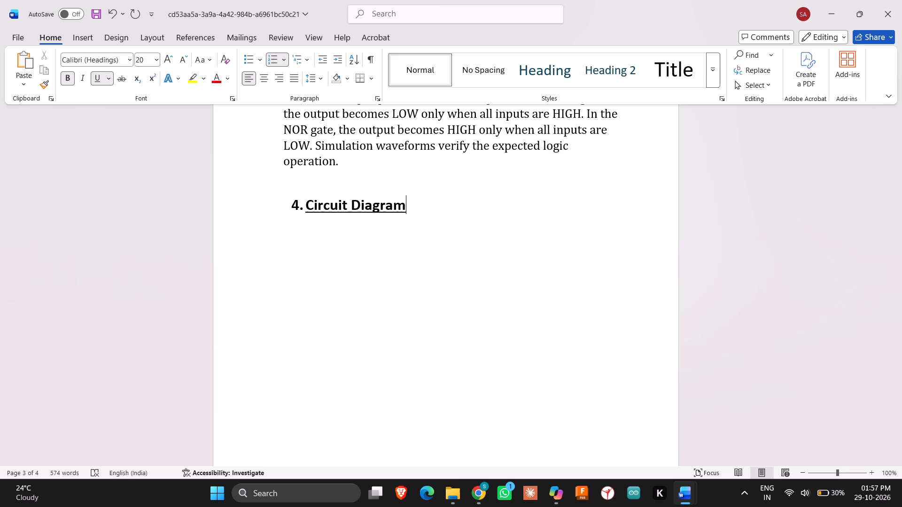
Remove all the blank lines above the Result heading so that it directly follows the Circuit Diagram heading.
{"action": "key", "text": "Down"}
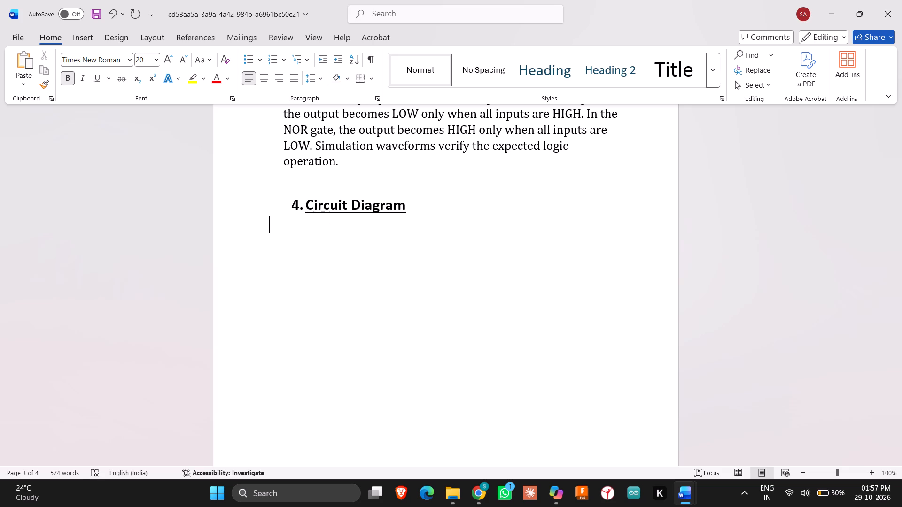
{"action": "key", "text": "Down"}
{"action": "key", "text": "Down"}
{"action": "key", "text": "Down"}
{"action": "key", "text": "Down"}
{"action": "key", "text": "Down"}
{"action": "key", "text": "Down"}
{"action": "key", "text": "Down"}
{"action": "key", "text": "Down"}
{"action": "key", "text": "Down"}
{"action": "key", "text": "Down"}
{"action": "key", "text": "Down"}
{"action": "key", "text": "Down"}
{"action": "key", "text": "Down"}
{"action": "key", "text": "Down"}
{"action": "key", "text": "Down"}
{"action": "key", "text": "Down"}
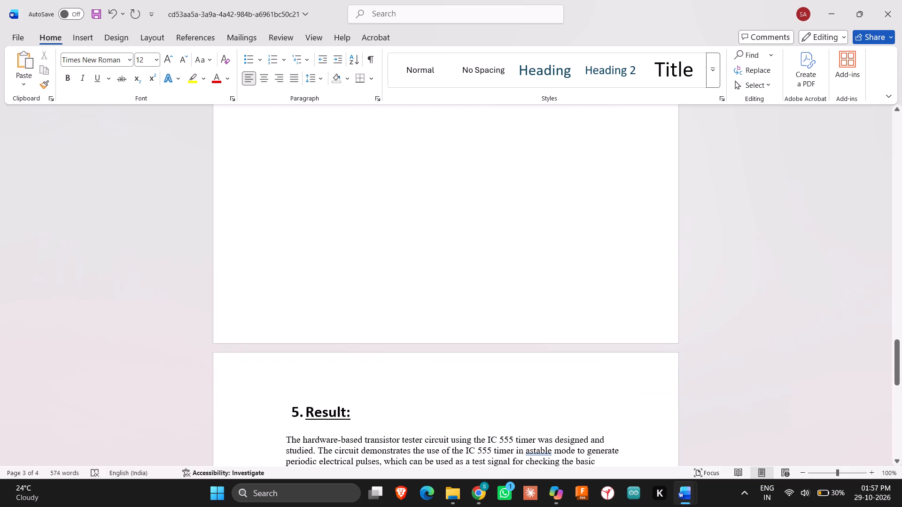
{"action": "key", "text": "Up"}
{"action": "key", "text": "Up"}
{"action": "key", "text": "Up"}
{"action": "key", "text": "Up"}
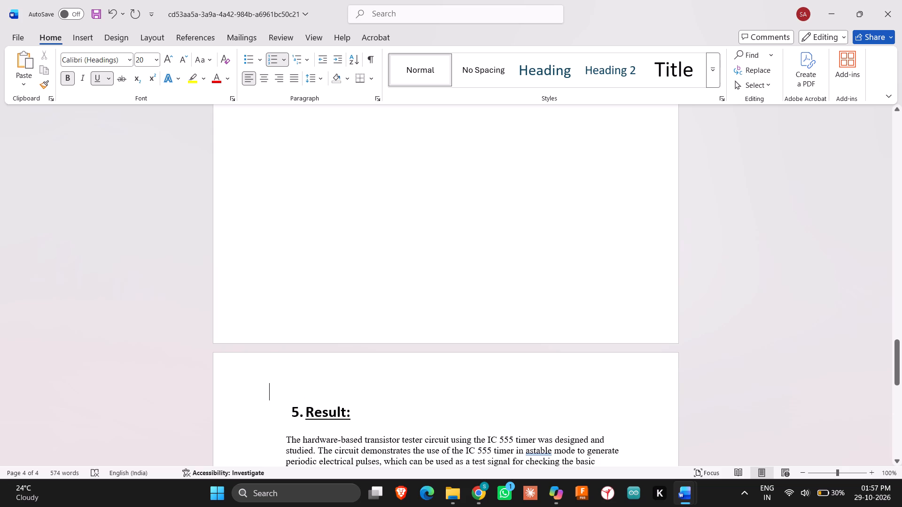
{"action": "key", "text": "BackSpace"}
{"action": "key", "text": "BackSpace"}
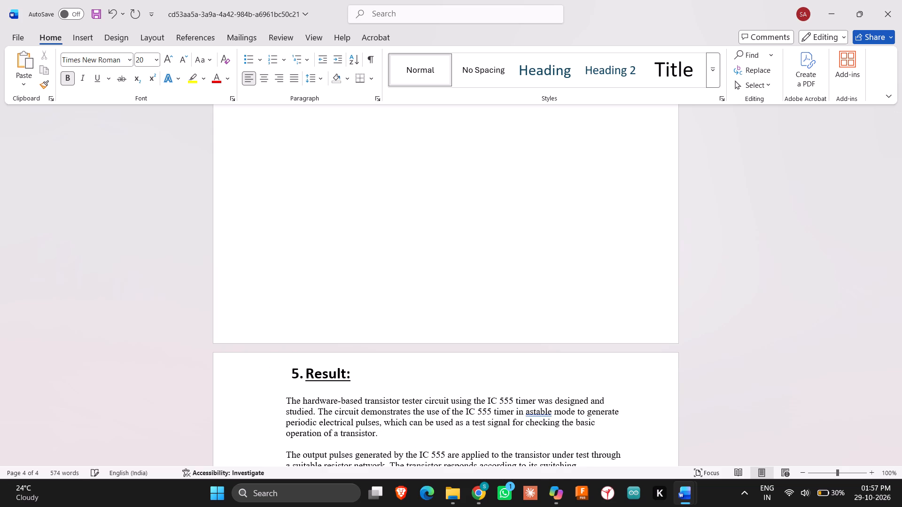
{"action": "key", "text": "BackSpace"}
{"action": "key", "text": "BackSpace"}
{"action": "key", "text": "BackSpace"}
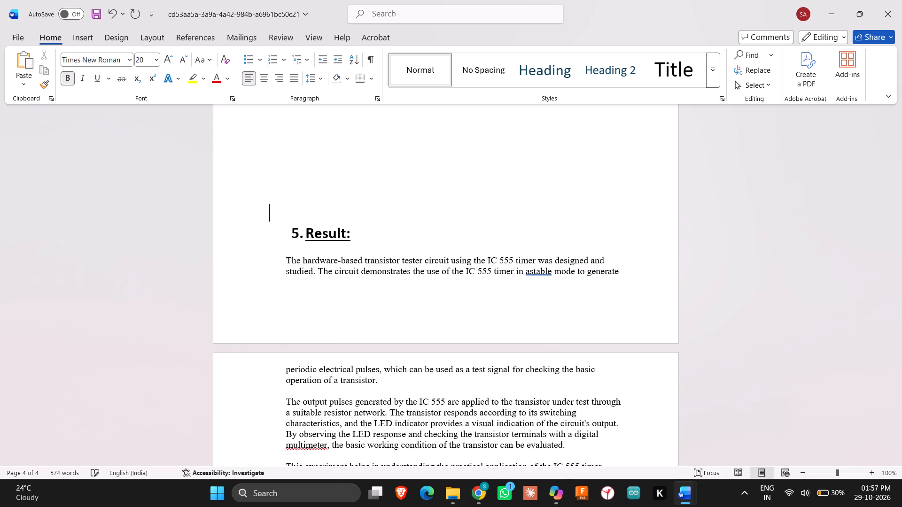
{"action": "key", "text": "BackSpace"}
{"action": "key", "text": "BackSpace"}
{"action": "key", "text": "BackSpace"}
{"action": "key", "text": "BackSpace"}
{"action": "key", "text": "BackSpace"}
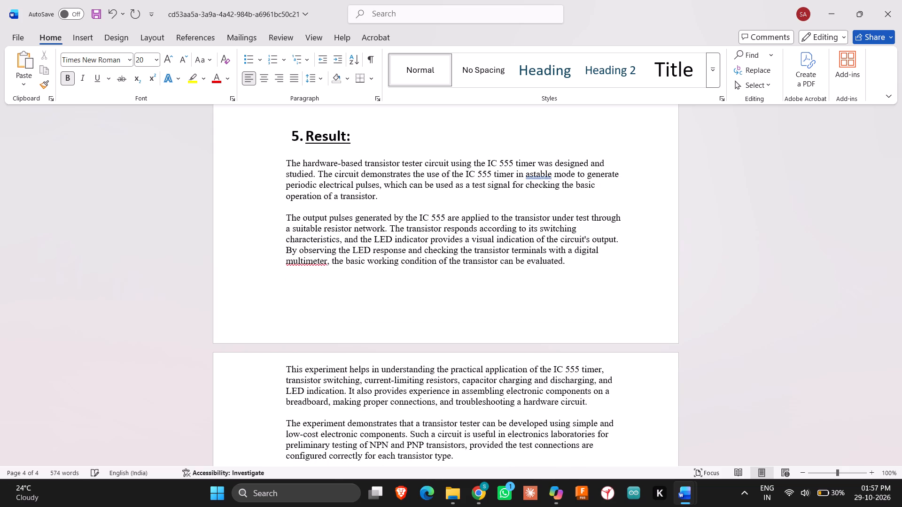
{"action": "key", "text": "BackSpace"}
{"action": "scroll", "coordinate": [284, 295], "scroll_direction": "up", "scroll_amount": 2}
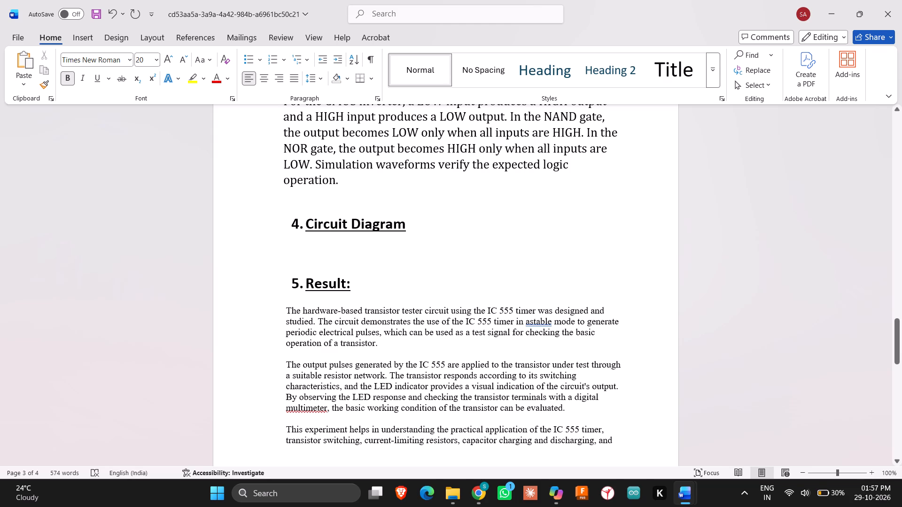
{"action": "key", "text": "BackSpace"}
{"action": "key", "text": "BackSpace"}
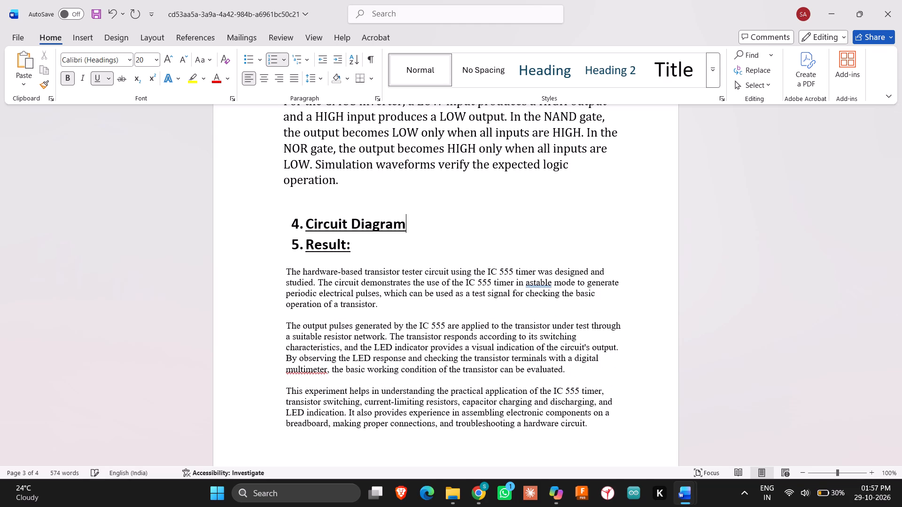
Add an unnumbered line beneath the Circuit Diagram heading and paste the copied object there with its source formatting.
{"action": "key", "text": "Return"}
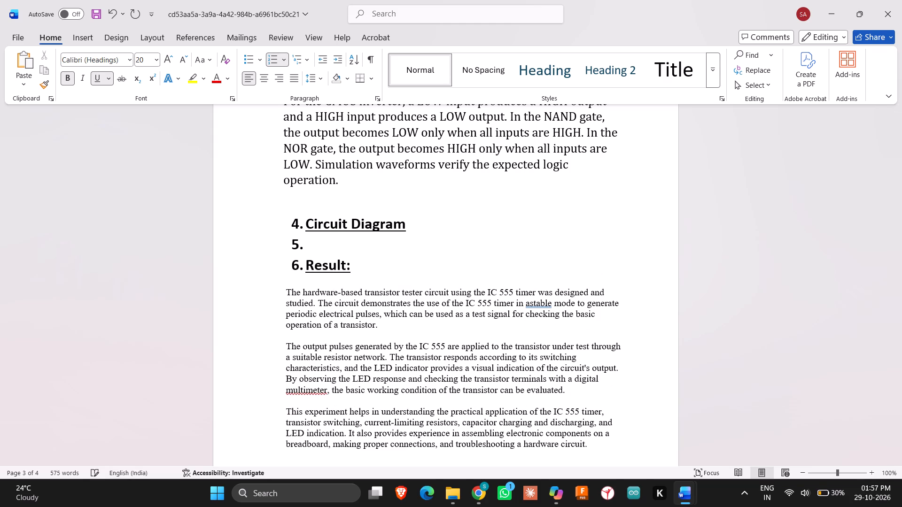
{"action": "key", "text": "BackSpace"}
{"action": "key", "text": "ctrl+v"}
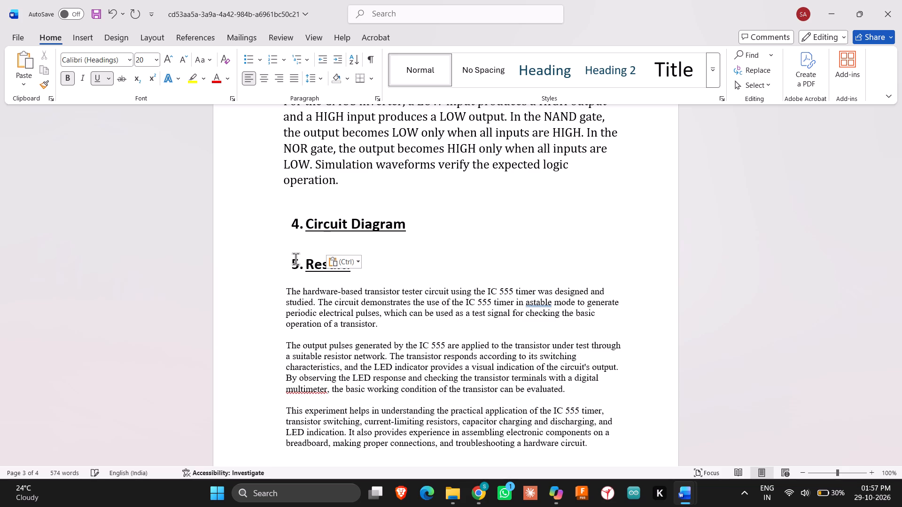
{"action": "left_click", "coordinate": [338, 262]}
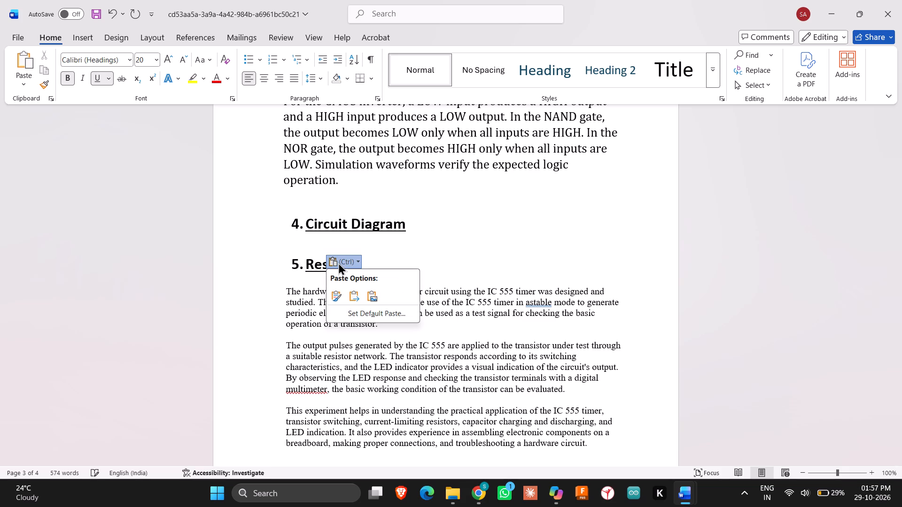
{"action": "left_click", "coordinate": [339, 296]}
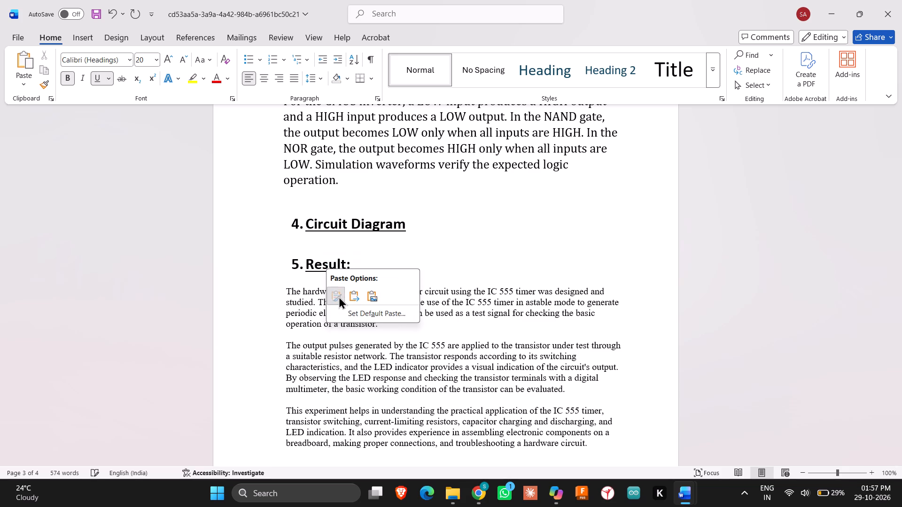
{"action": "left_click", "coordinate": [321, 242]}
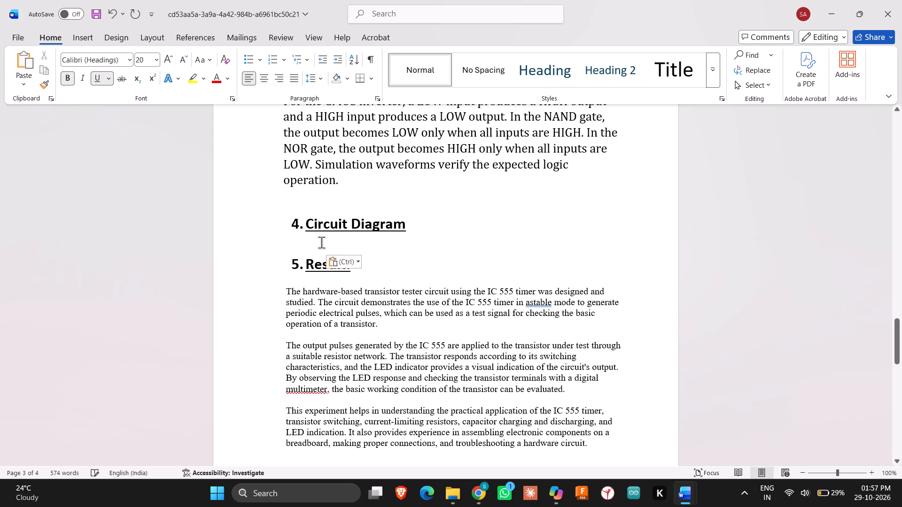
Enlarge the pasted object between the Circuit Diagram and Result headings, making it both wider and taller.
{"action": "left_click_drag", "start_coordinate": [326, 245], "coordinate": [474, 243]}
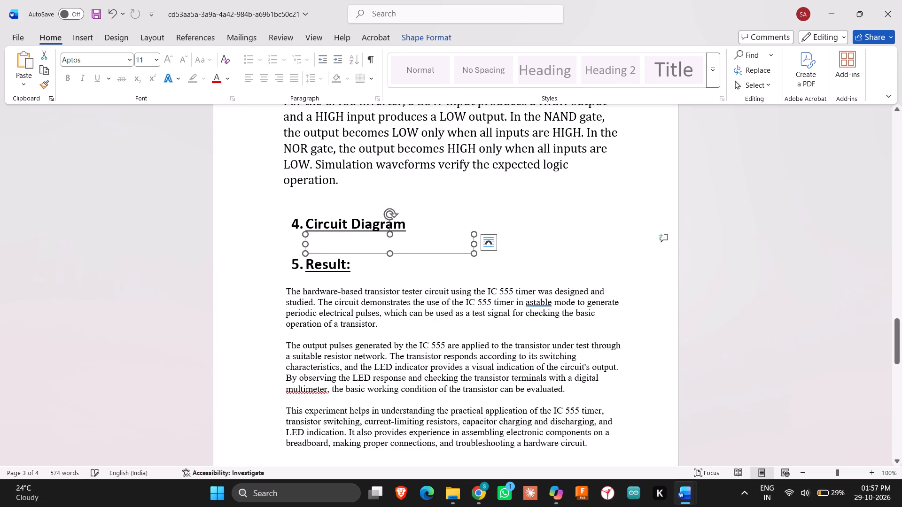
{"action": "left_click_drag", "start_coordinate": [390, 253], "coordinate": [381, 374]}
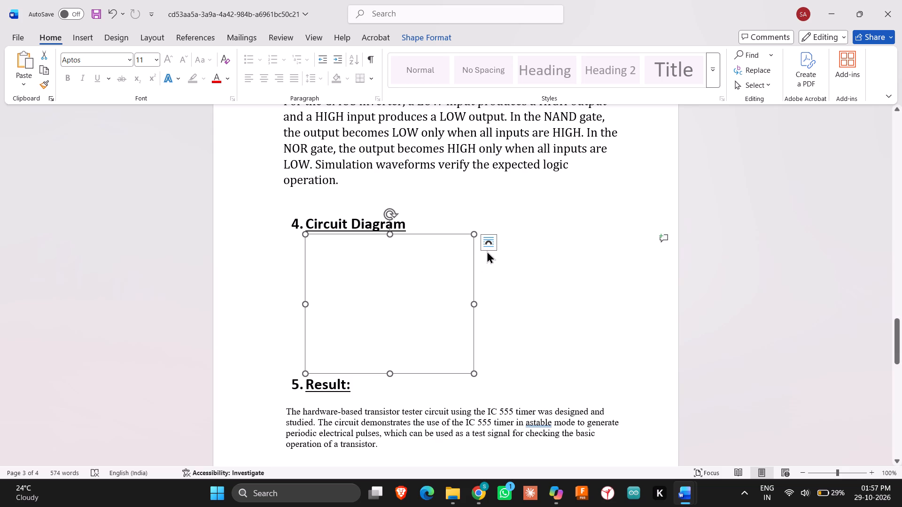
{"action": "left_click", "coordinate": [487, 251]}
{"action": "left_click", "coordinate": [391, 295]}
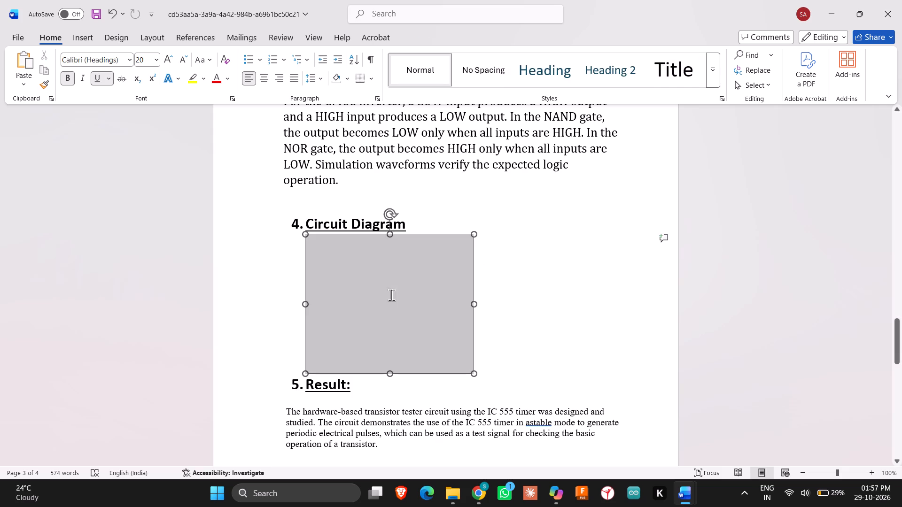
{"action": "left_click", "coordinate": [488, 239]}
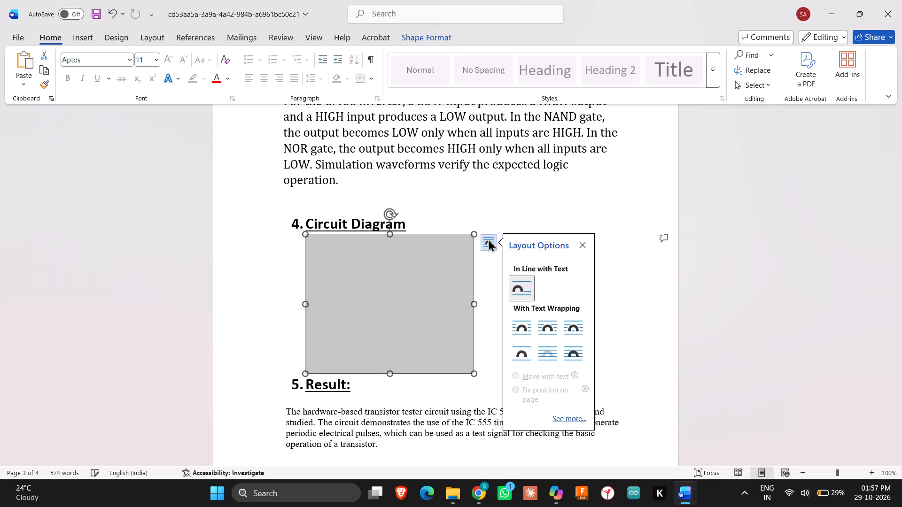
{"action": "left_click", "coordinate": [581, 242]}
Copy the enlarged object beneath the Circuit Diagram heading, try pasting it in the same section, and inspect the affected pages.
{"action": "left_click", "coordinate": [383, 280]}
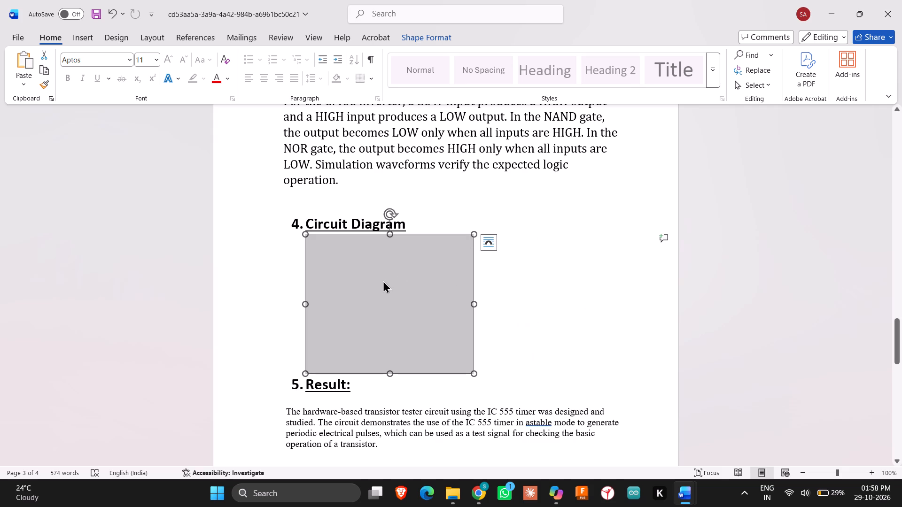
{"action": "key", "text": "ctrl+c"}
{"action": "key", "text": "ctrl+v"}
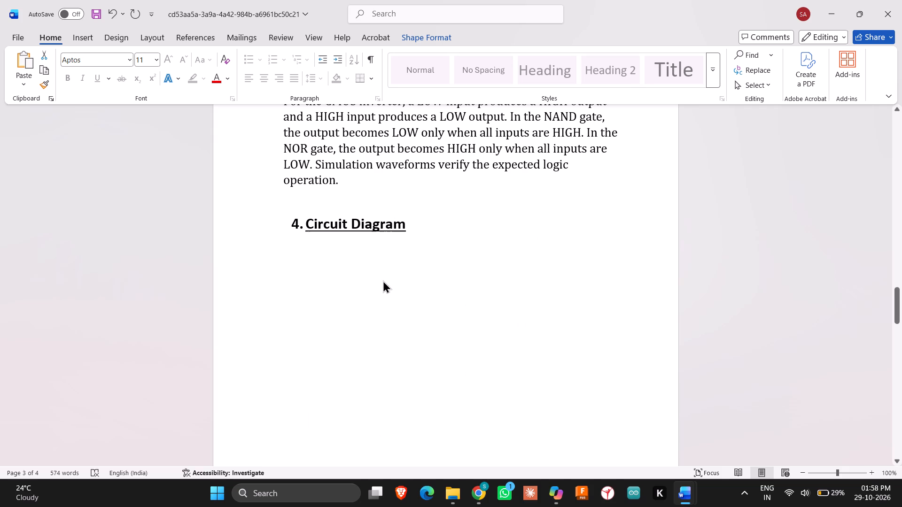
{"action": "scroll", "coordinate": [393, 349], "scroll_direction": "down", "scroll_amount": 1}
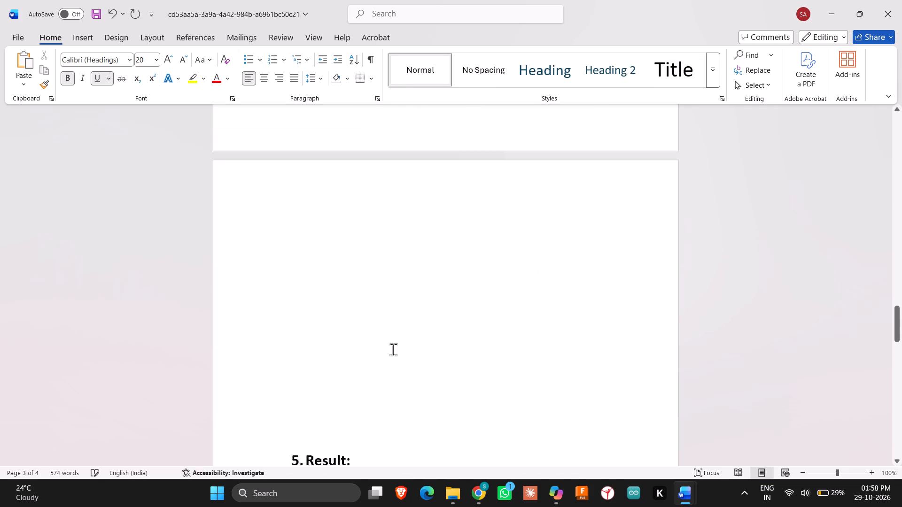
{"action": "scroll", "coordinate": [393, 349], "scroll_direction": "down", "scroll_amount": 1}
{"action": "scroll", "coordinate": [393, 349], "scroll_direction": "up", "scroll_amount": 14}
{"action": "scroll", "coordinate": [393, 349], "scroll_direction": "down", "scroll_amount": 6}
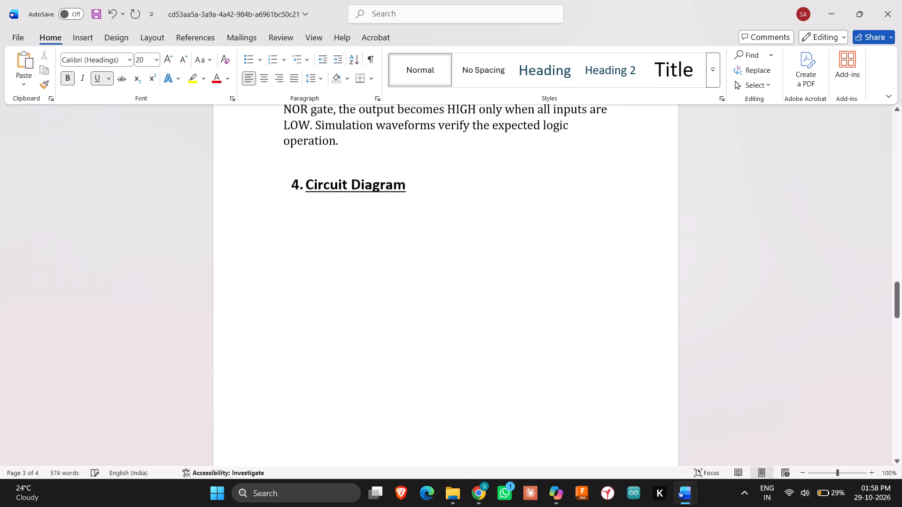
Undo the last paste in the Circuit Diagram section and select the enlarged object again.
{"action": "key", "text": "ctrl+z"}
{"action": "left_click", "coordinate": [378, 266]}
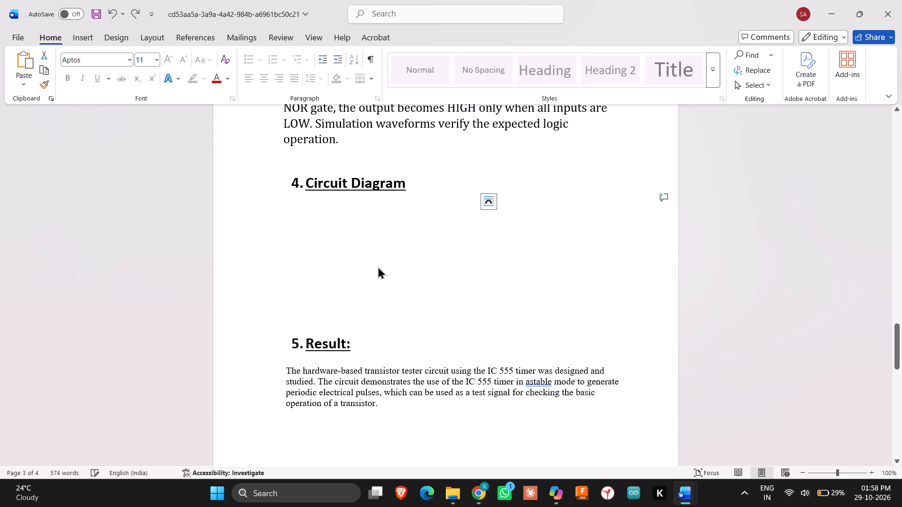
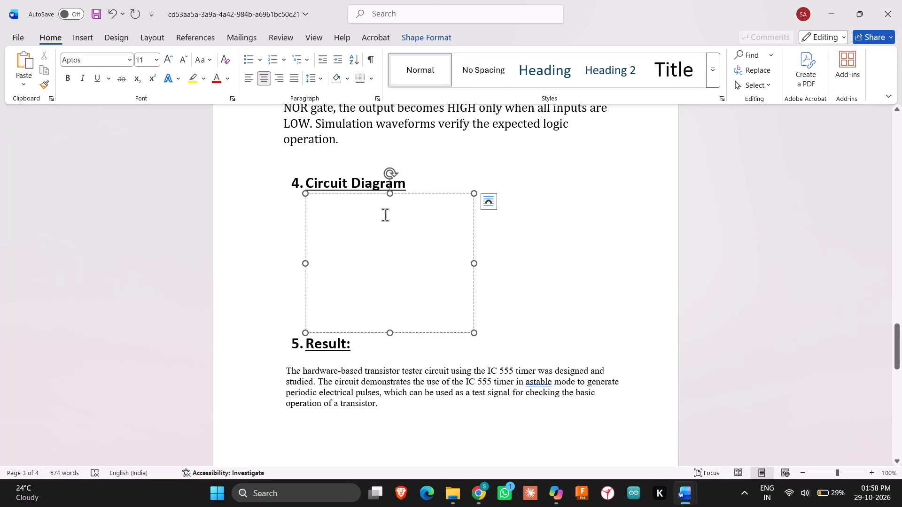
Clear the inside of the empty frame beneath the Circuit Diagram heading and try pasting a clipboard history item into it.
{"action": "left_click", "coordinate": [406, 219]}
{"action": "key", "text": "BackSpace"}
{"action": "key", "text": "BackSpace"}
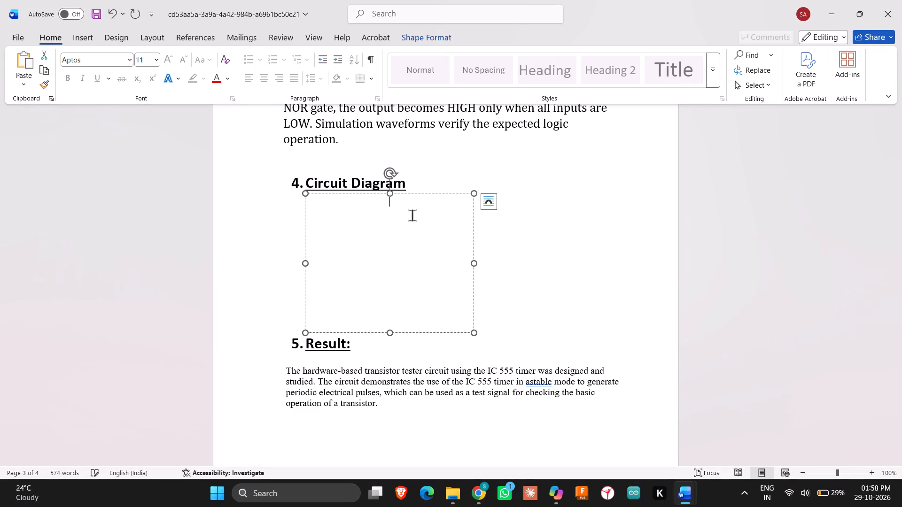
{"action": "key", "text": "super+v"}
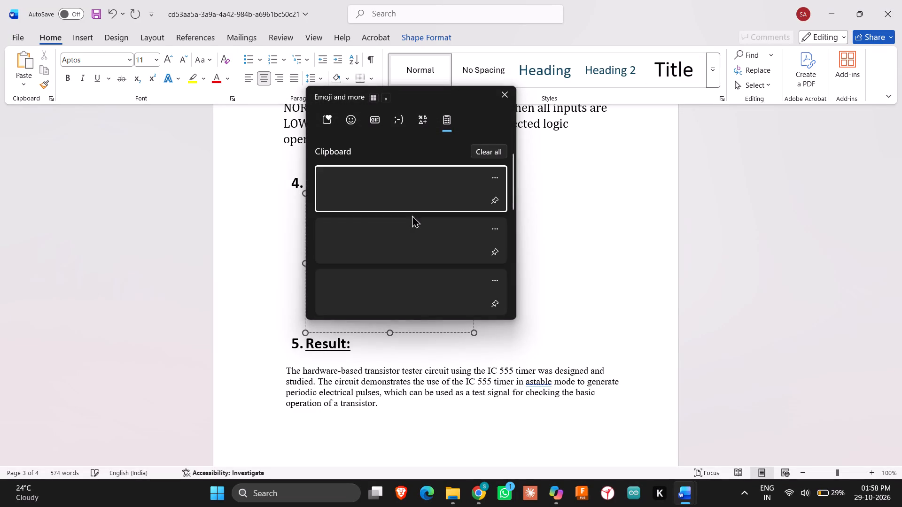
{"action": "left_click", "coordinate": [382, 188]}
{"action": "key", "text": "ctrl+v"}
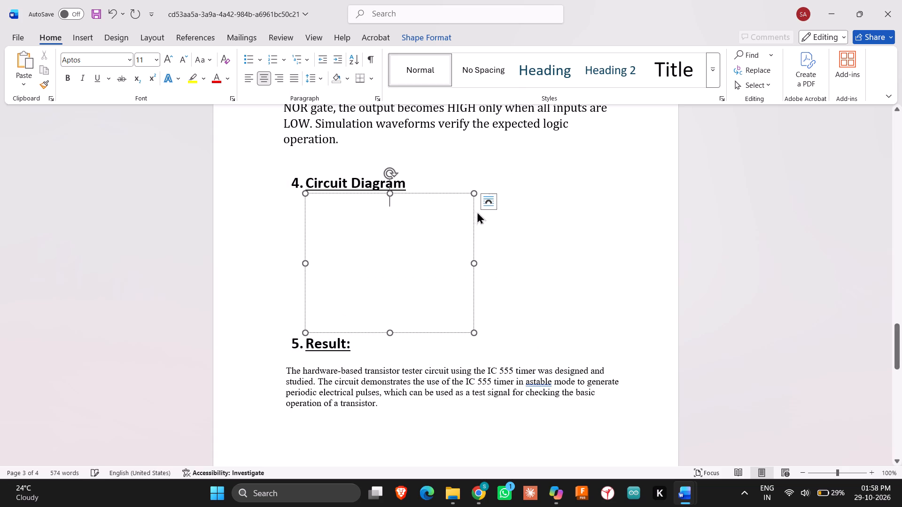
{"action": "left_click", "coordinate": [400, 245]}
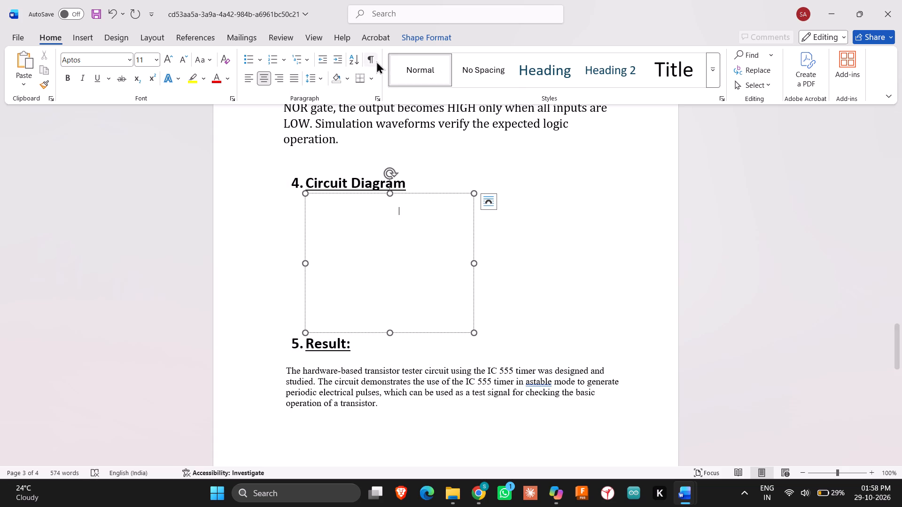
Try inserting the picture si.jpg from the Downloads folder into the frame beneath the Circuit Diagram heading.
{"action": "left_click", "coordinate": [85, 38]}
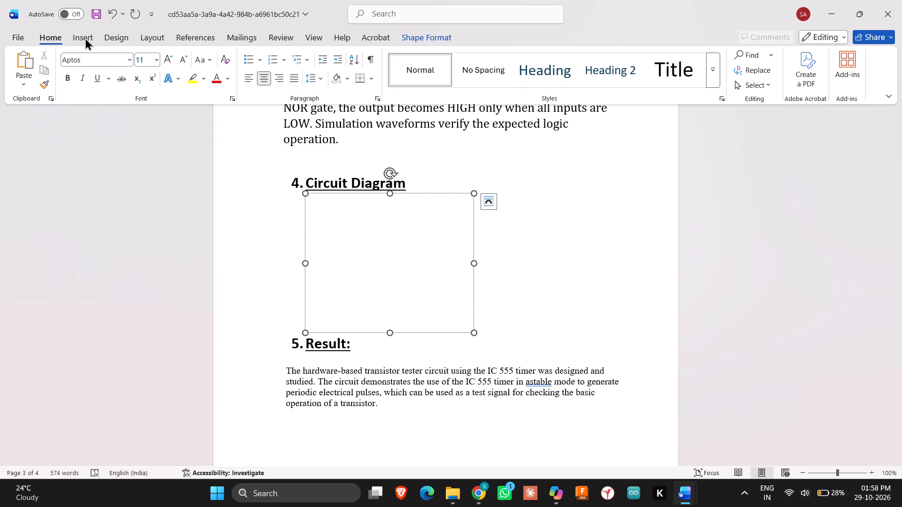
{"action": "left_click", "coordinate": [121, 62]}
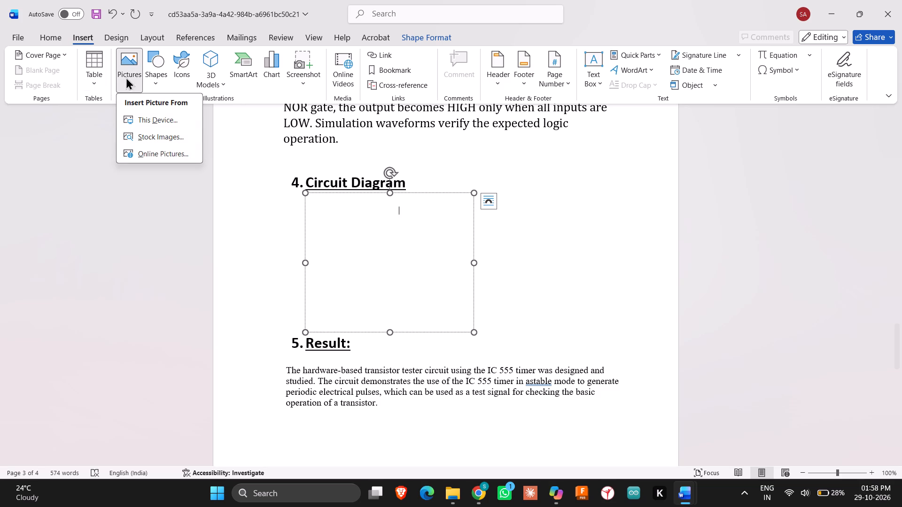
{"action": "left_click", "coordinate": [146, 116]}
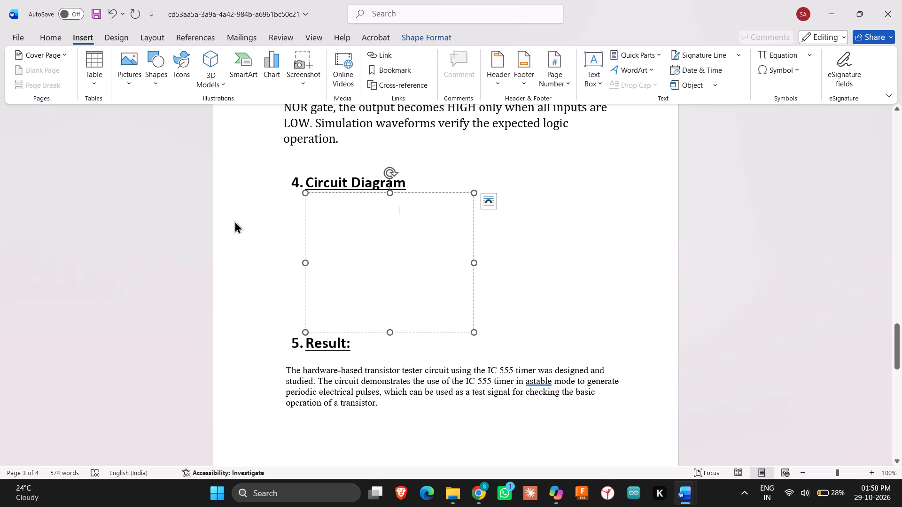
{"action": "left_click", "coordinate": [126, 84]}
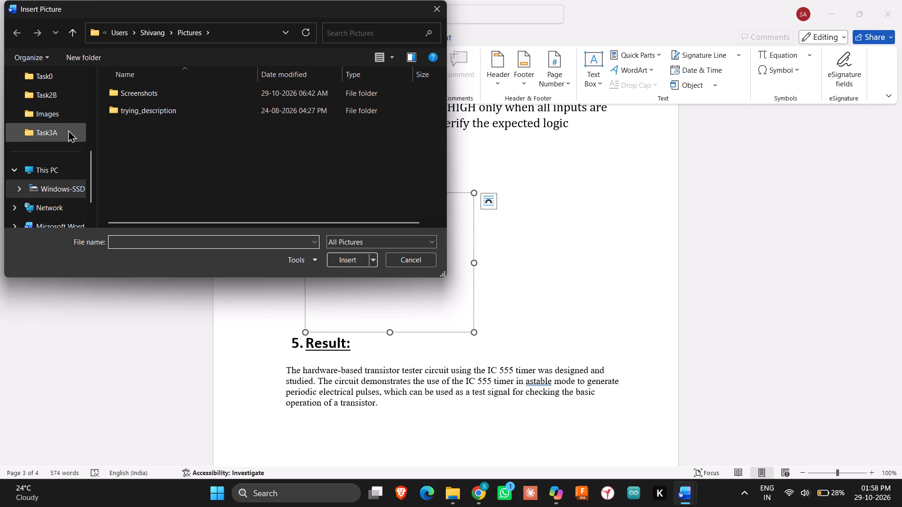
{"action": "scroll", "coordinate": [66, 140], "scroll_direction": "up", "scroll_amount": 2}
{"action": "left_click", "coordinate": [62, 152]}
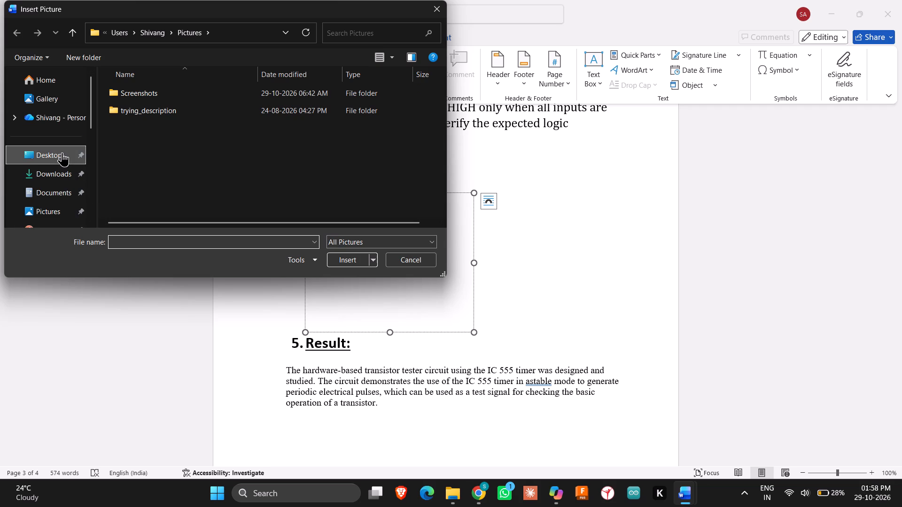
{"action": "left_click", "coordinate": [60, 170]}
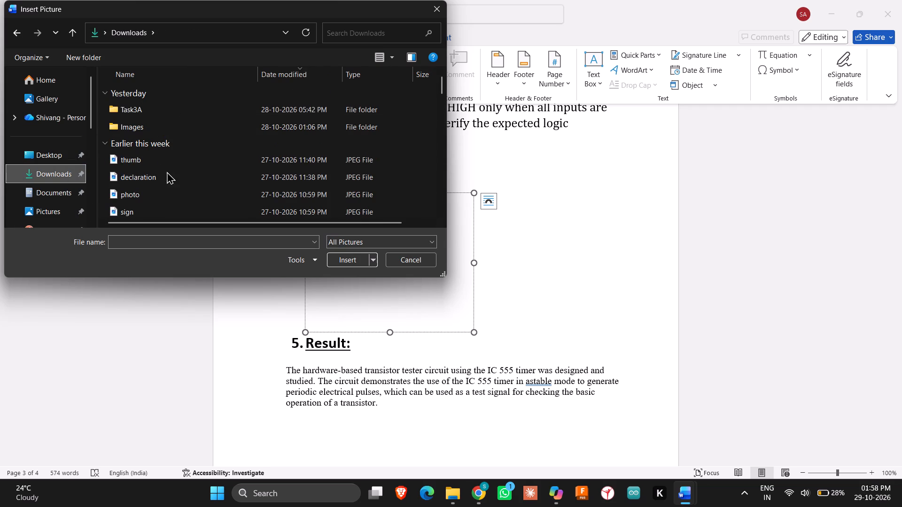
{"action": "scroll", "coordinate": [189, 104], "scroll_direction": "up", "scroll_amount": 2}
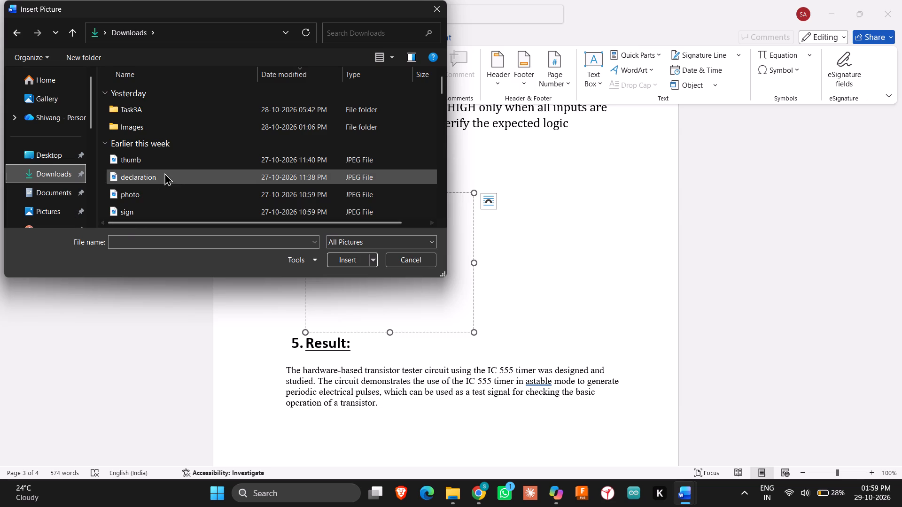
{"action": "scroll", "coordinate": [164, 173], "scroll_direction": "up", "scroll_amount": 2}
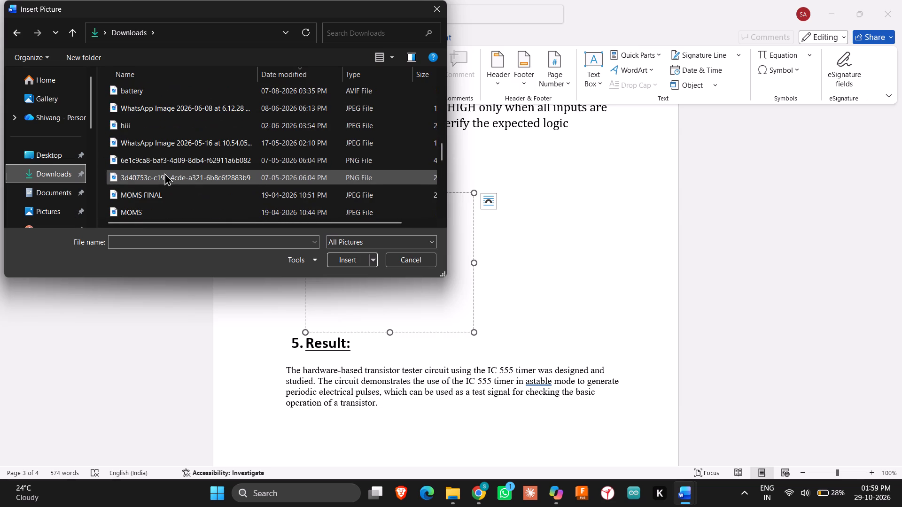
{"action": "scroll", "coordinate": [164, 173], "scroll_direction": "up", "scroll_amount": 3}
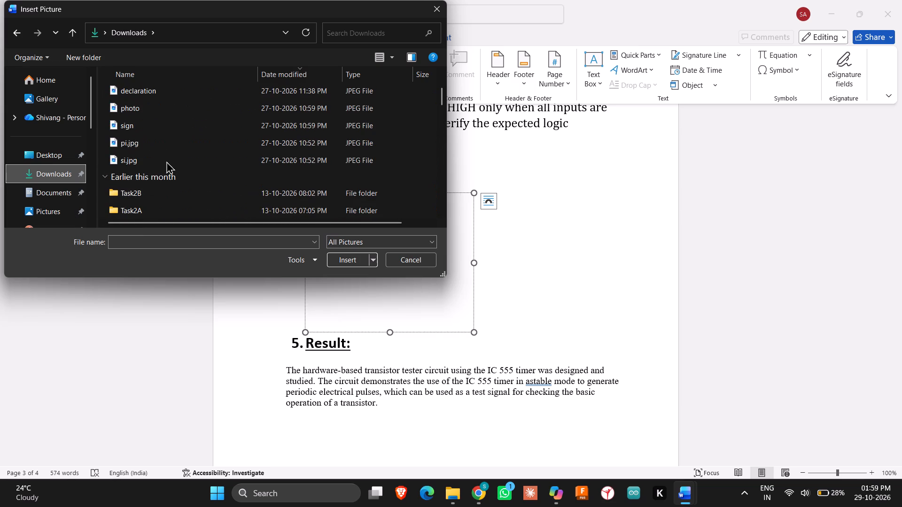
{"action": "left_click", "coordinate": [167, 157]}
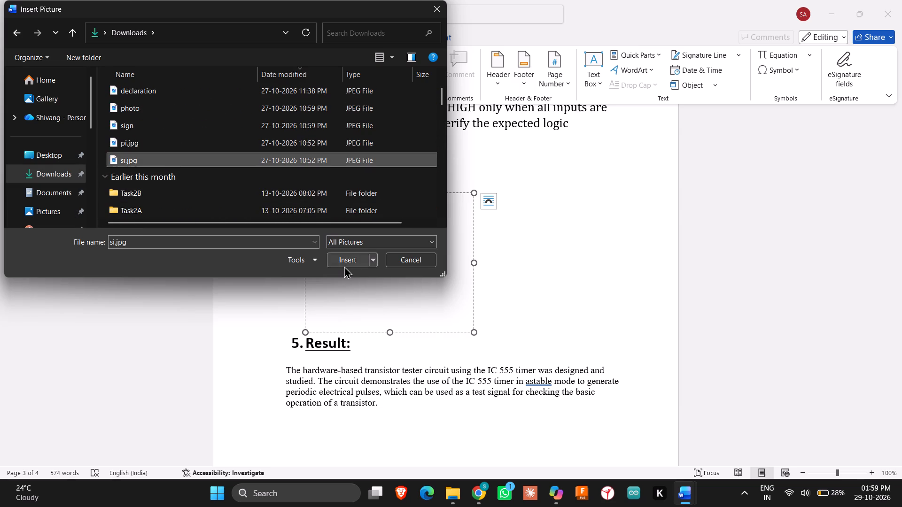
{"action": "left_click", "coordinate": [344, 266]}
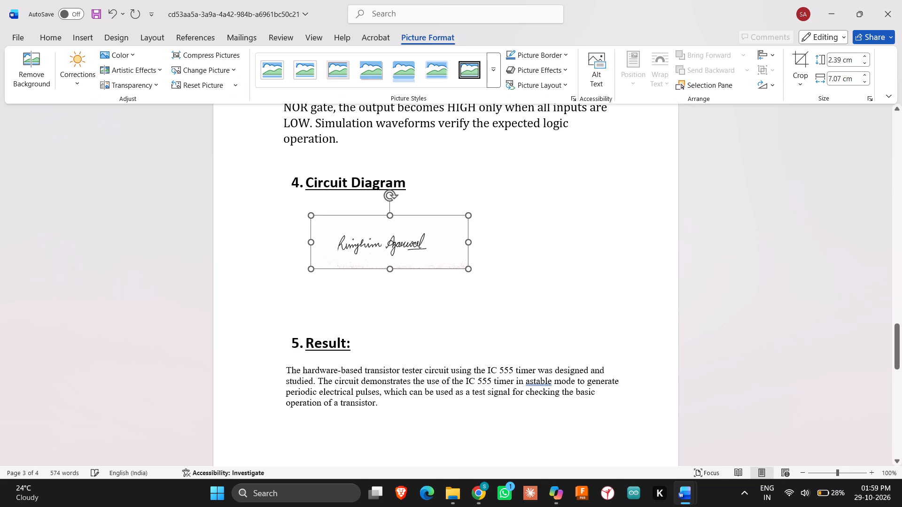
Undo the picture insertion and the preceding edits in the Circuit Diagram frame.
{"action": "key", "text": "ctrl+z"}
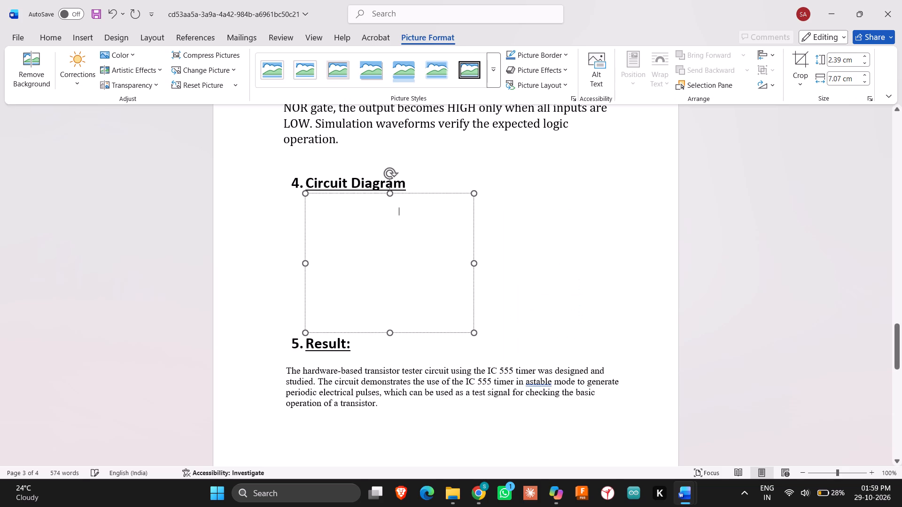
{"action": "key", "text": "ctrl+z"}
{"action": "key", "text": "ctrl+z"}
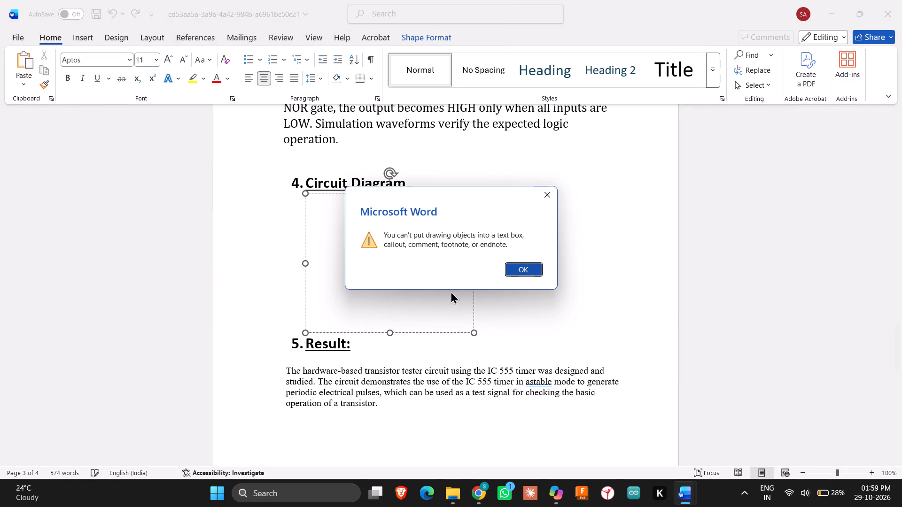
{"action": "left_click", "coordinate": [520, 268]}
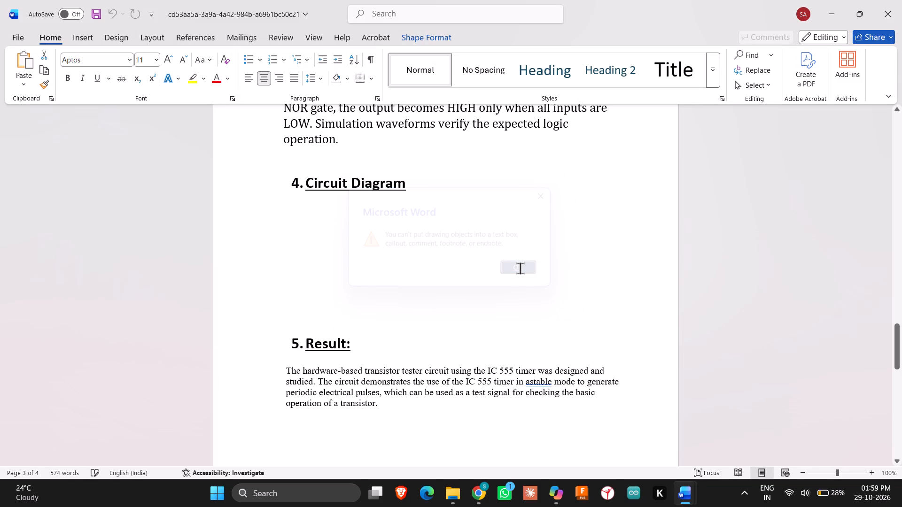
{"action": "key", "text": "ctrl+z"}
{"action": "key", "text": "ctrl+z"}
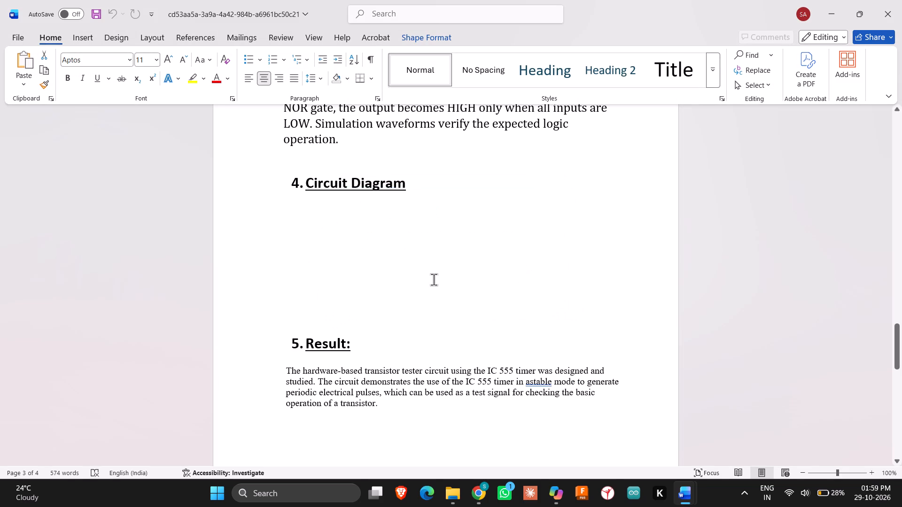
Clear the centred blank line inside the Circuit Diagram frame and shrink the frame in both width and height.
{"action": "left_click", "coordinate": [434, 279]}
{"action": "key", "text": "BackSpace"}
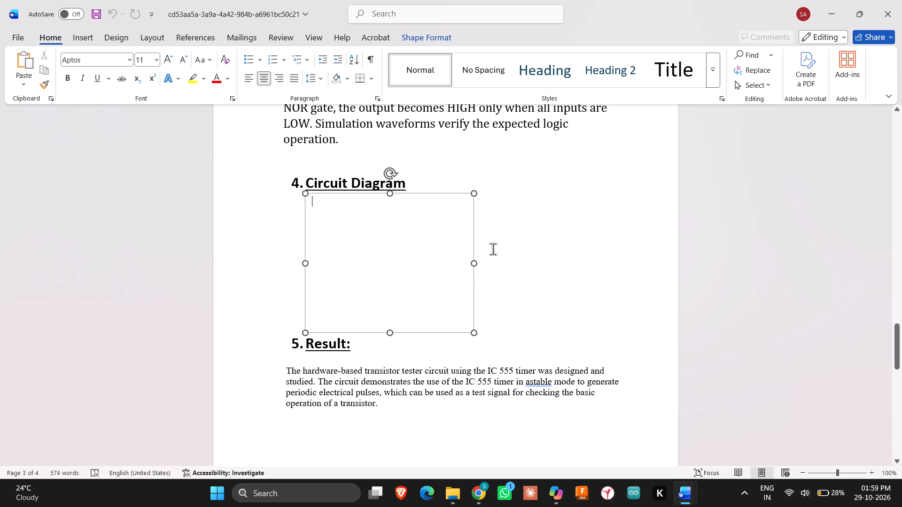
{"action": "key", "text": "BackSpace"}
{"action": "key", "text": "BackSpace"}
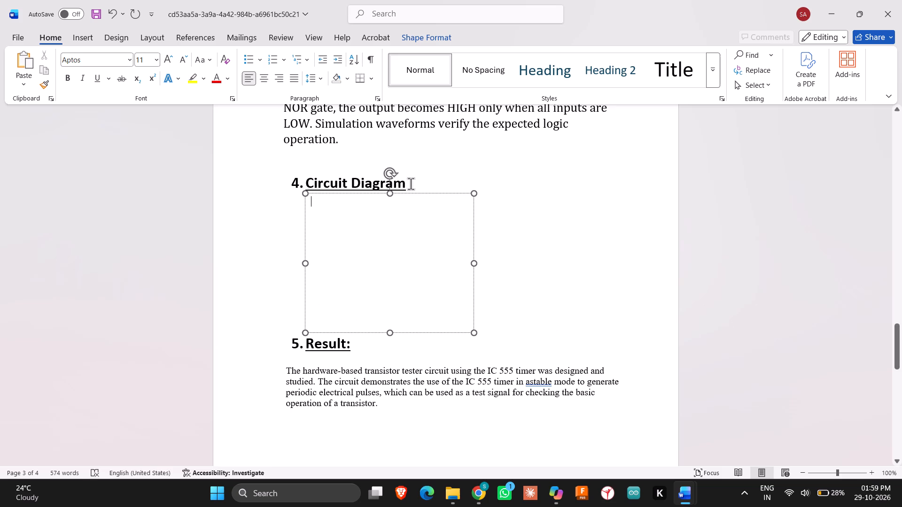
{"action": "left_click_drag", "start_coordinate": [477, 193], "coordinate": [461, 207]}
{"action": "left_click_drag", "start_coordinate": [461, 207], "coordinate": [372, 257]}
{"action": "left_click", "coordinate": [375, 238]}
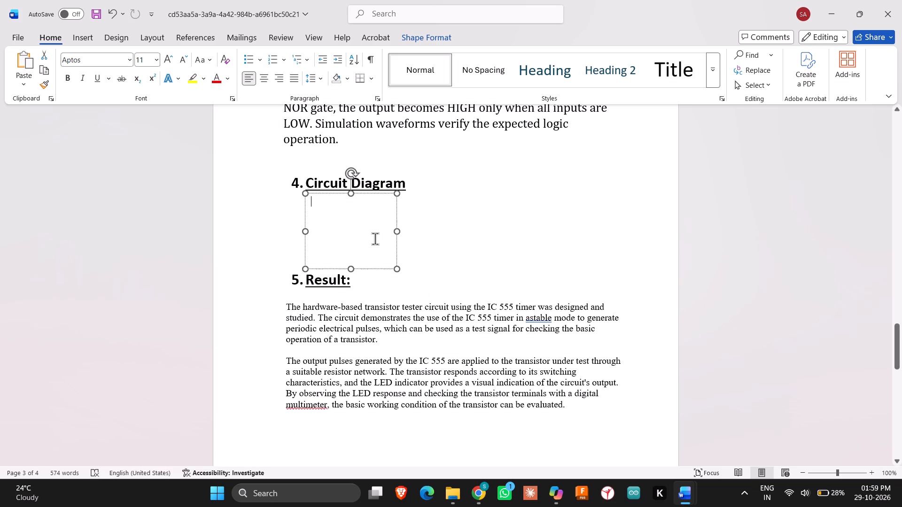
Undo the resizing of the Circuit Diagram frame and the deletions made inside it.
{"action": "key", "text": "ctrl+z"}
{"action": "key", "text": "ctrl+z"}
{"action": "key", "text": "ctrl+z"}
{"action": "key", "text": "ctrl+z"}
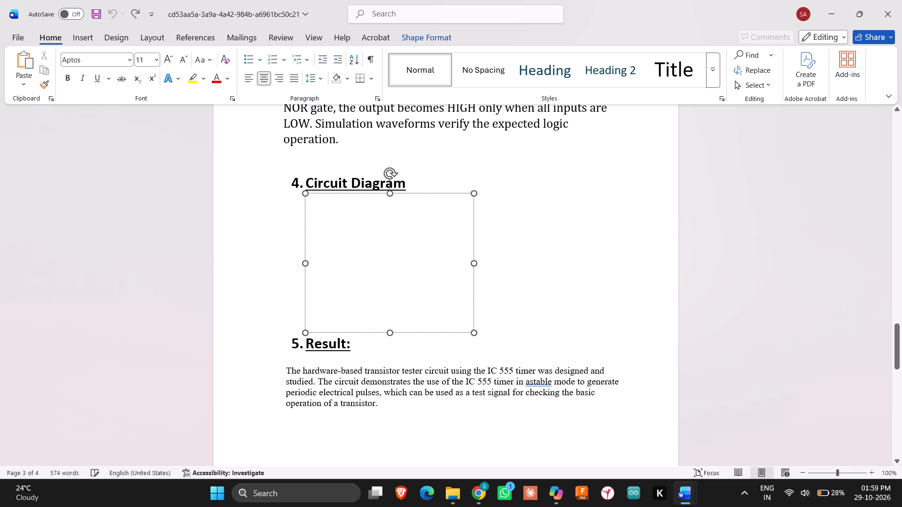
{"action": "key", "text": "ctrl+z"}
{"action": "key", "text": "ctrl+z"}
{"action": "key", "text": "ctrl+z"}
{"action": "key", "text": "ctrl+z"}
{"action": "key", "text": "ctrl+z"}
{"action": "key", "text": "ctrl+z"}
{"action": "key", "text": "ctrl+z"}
Select the blank content inside the Circuit Diagram frame and open its font size choices.
{"action": "left_click", "coordinate": [459, 290]}
{"action": "right_click", "coordinate": [428, 207]}
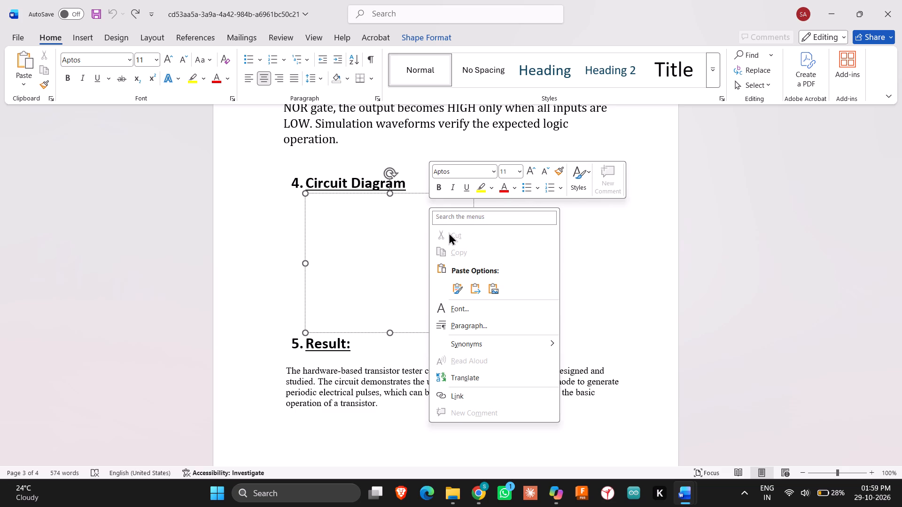
{"action": "left_click", "coordinate": [388, 213]}
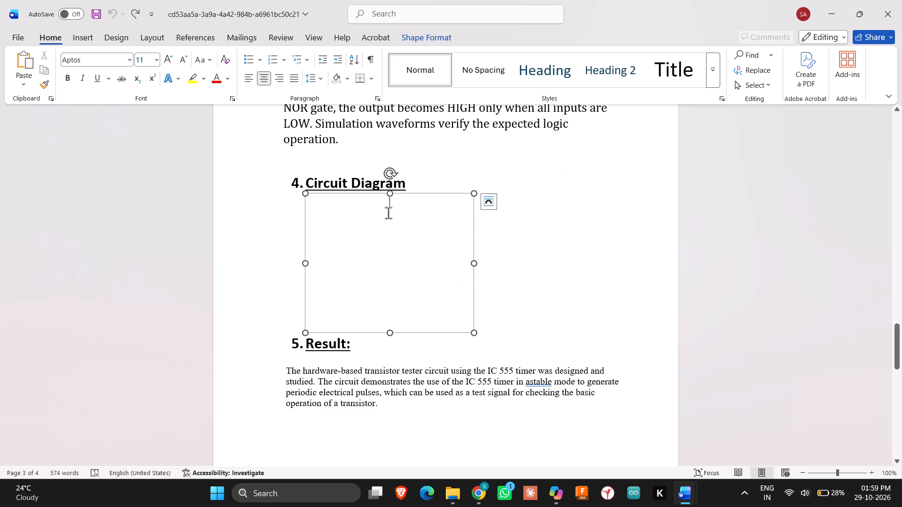
{"action": "double_click", "coordinate": [388, 213]}
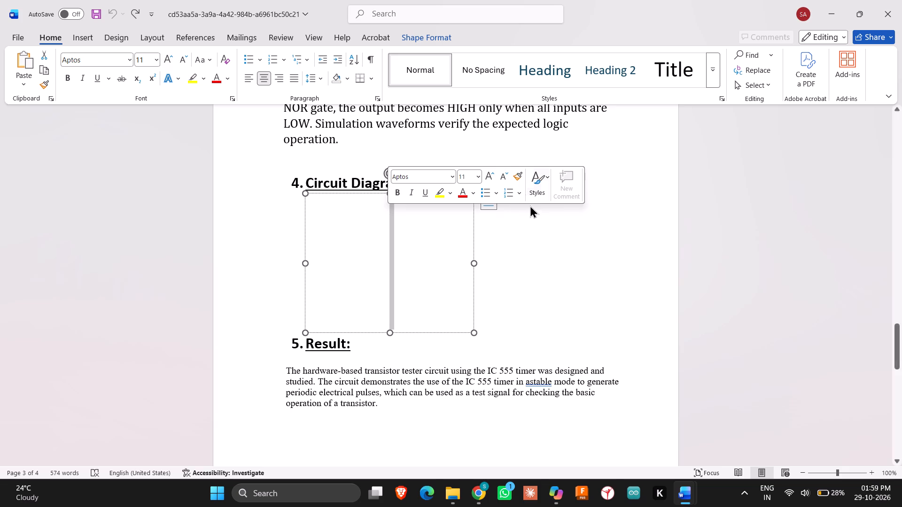
{"action": "left_click", "coordinate": [340, 272]}
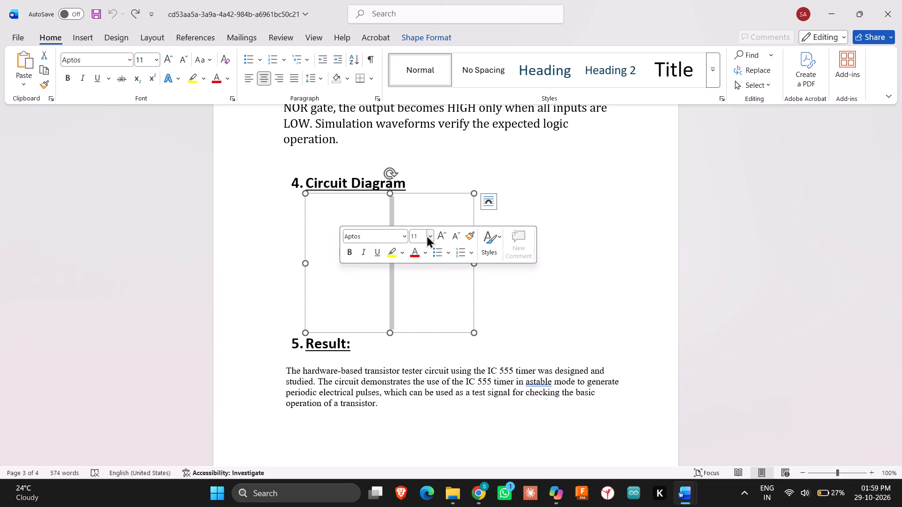
{"action": "left_click", "coordinate": [427, 235]}
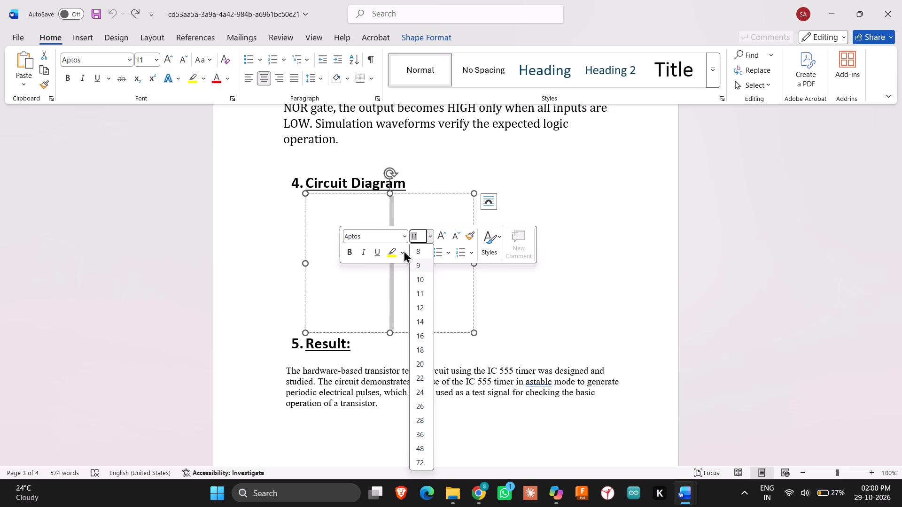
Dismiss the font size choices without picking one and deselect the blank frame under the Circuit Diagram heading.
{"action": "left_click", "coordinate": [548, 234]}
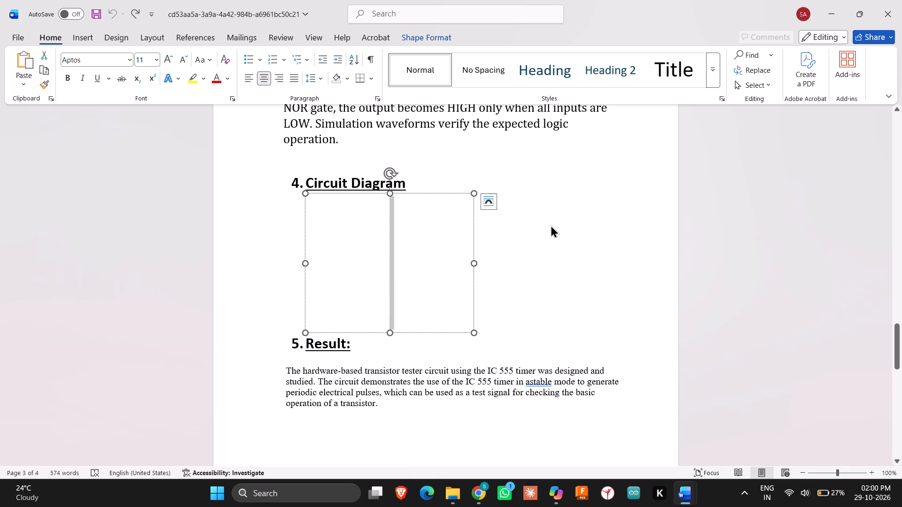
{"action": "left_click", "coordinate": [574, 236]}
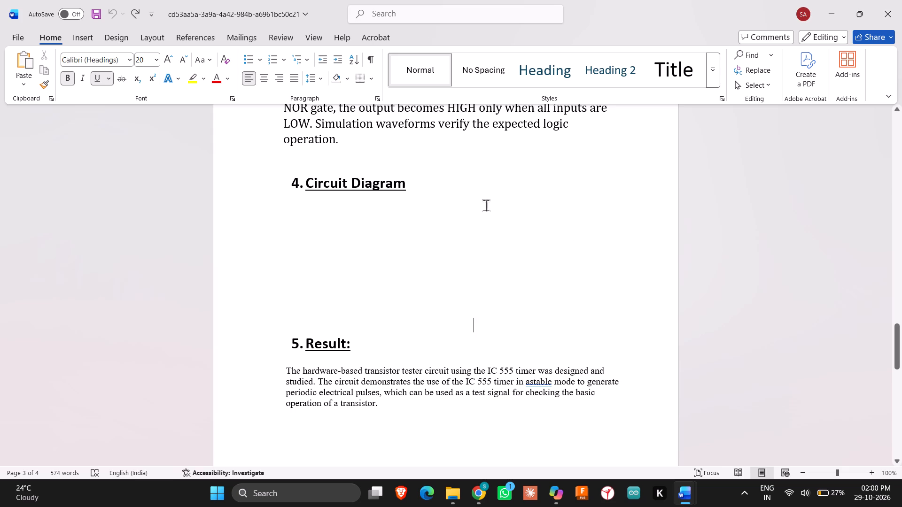
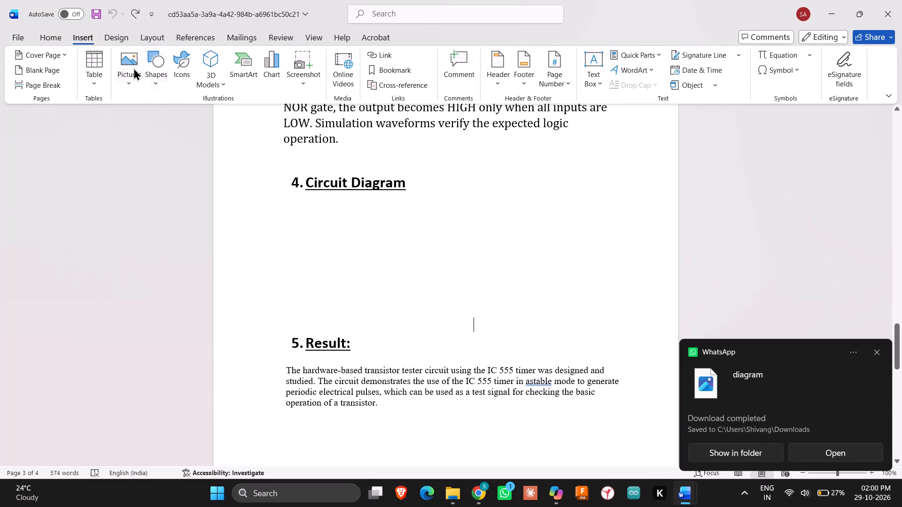
Insert the picture file "diagram" from the Downloads folder on the blank line between the Circuit Diagram and Result headings.
{"action": "left_click", "coordinate": [126, 79]}
{"action": "left_click", "coordinate": [140, 117]}
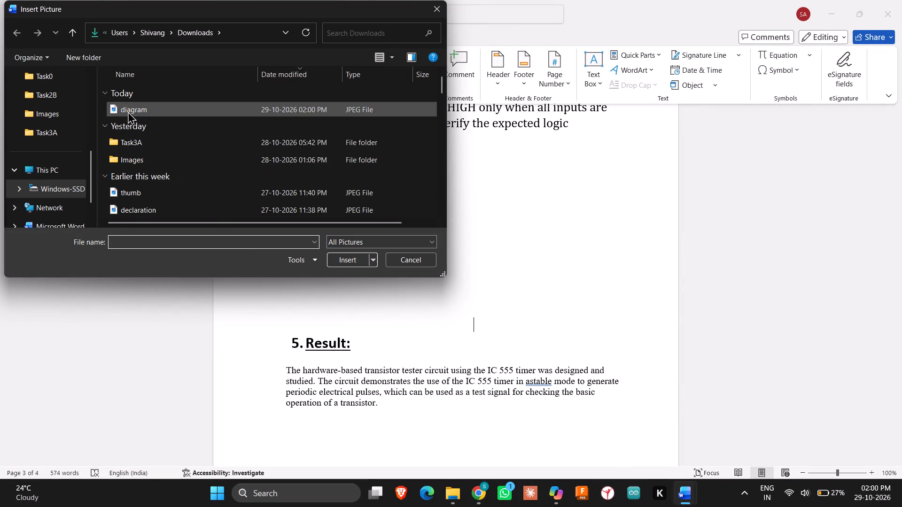
{"action": "left_click", "coordinate": [128, 111]}
{"action": "left_click", "coordinate": [346, 253]}
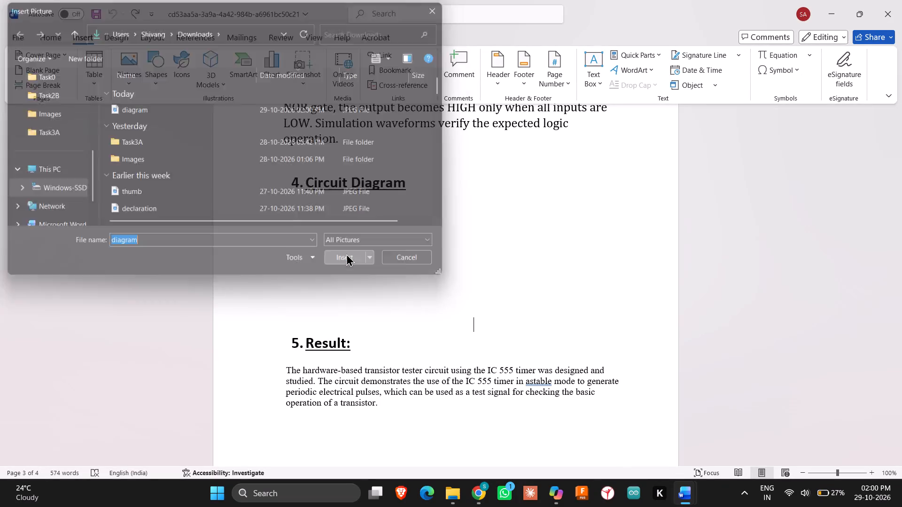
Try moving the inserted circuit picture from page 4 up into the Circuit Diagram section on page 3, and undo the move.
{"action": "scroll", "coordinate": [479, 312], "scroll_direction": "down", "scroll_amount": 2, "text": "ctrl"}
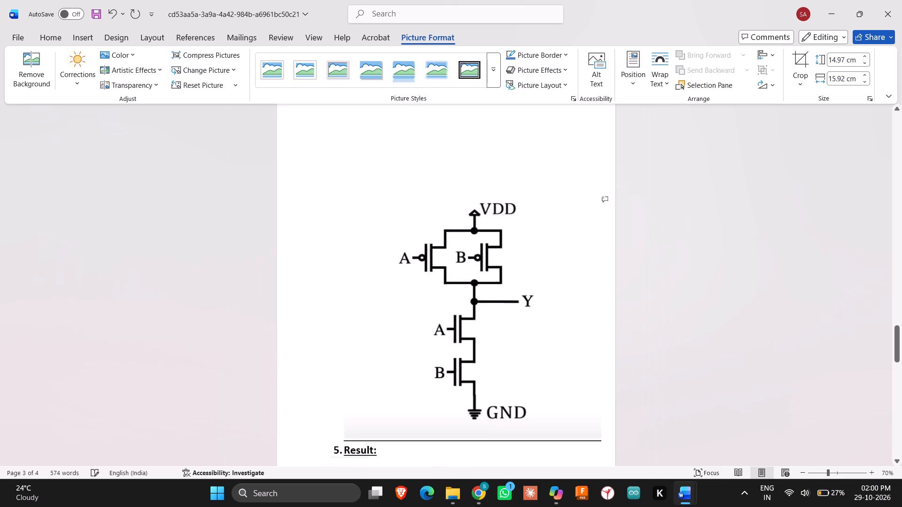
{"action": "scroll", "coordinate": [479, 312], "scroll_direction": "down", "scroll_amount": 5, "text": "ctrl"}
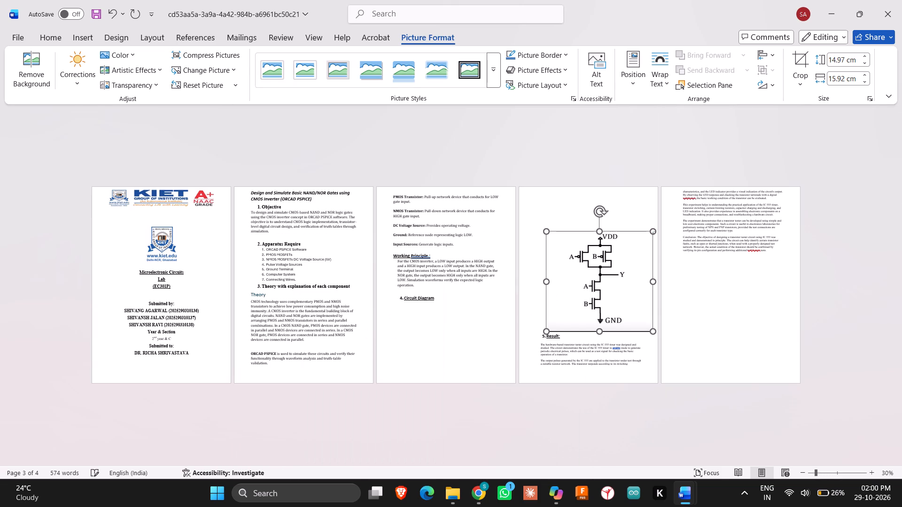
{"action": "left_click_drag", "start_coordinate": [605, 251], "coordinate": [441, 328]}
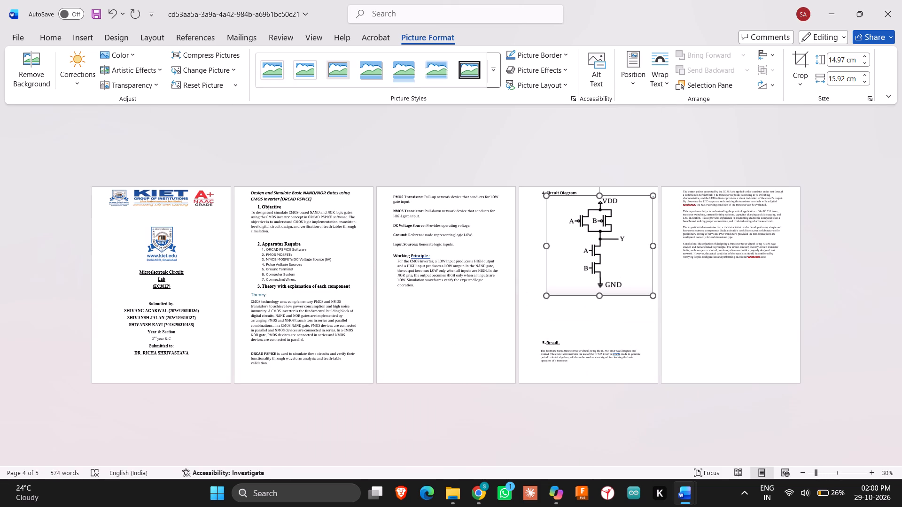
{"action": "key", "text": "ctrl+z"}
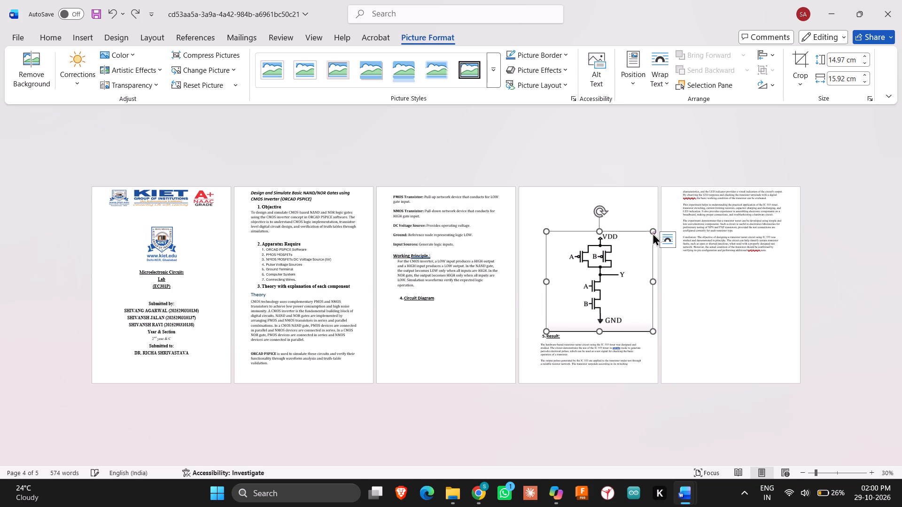
Shrink the circuit picture to about 6.93 cm high by 7.37 cm wide and move it to the end of the Circuit Diagram heading.
{"action": "left_click_drag", "start_coordinate": [652, 230], "coordinate": [616, 255]}
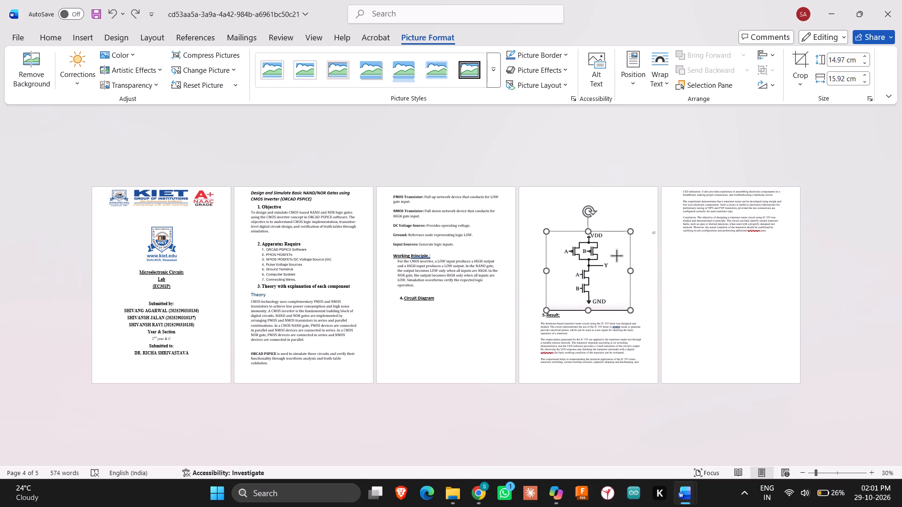
{"action": "left_click_drag", "start_coordinate": [616, 255], "coordinate": [552, 285]}
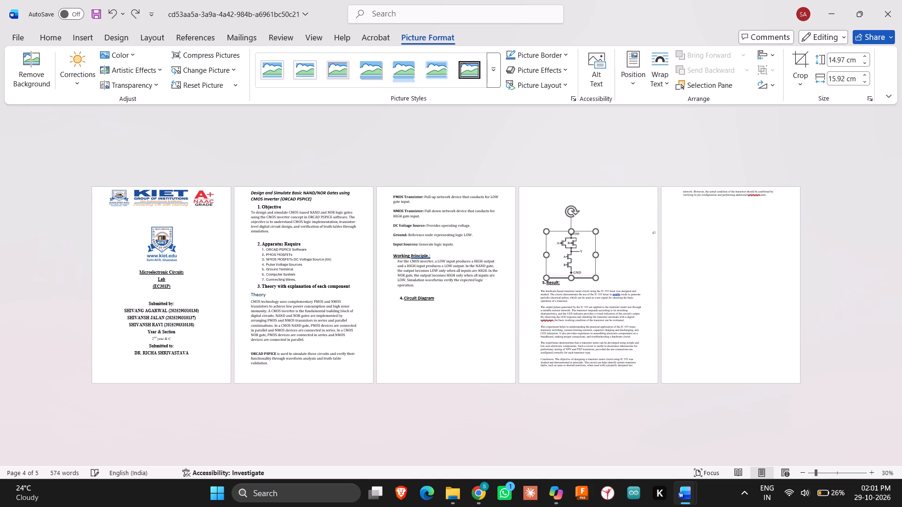
{"action": "left_click_drag", "start_coordinate": [572, 248], "coordinate": [443, 337]}
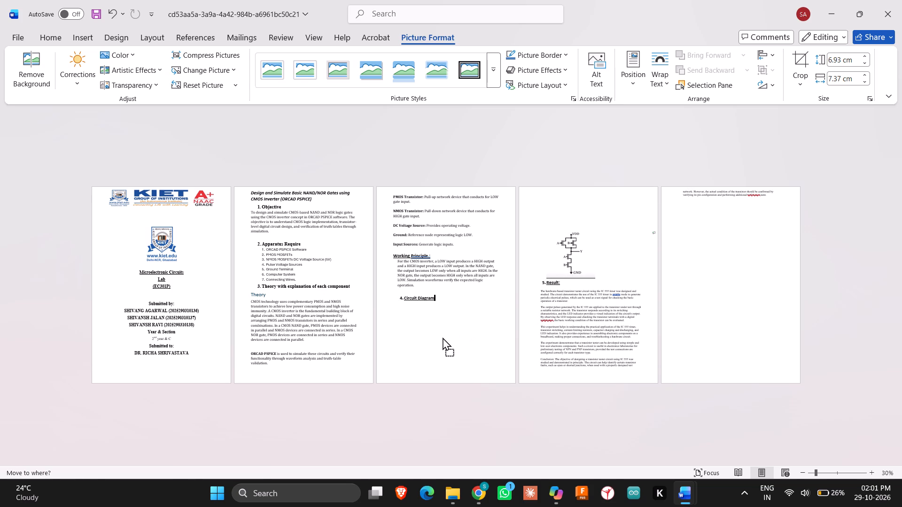
{"action": "left_click_drag", "start_coordinate": [443, 337], "coordinate": [443, 338]}
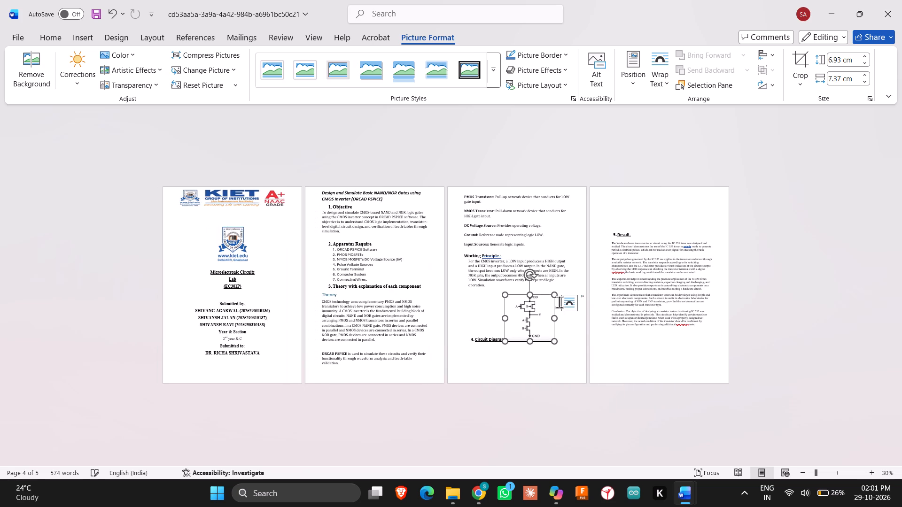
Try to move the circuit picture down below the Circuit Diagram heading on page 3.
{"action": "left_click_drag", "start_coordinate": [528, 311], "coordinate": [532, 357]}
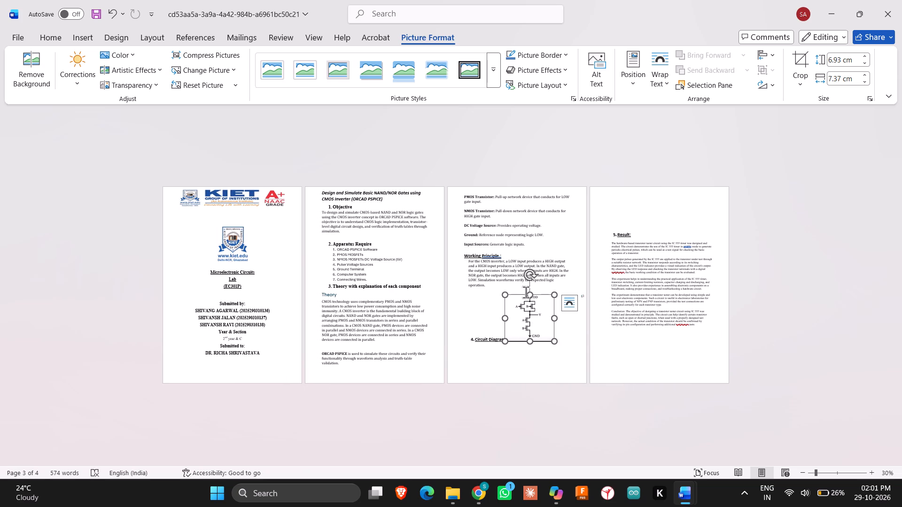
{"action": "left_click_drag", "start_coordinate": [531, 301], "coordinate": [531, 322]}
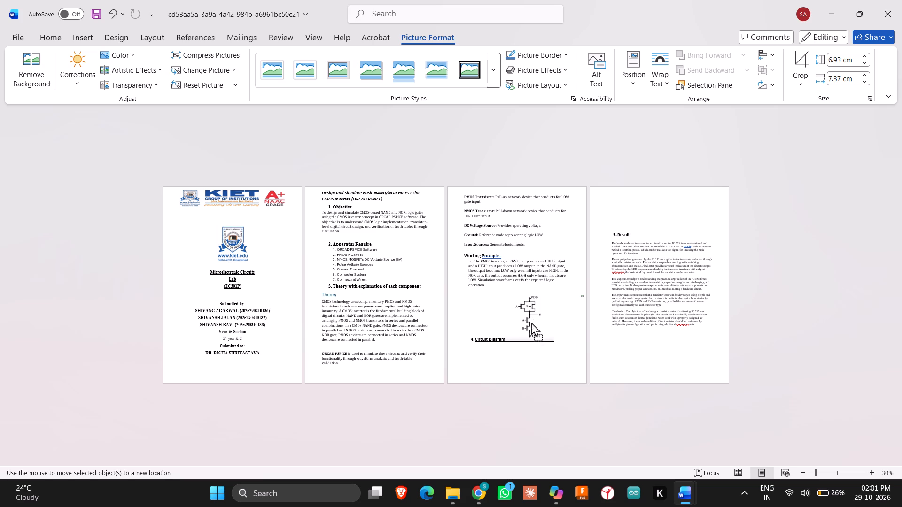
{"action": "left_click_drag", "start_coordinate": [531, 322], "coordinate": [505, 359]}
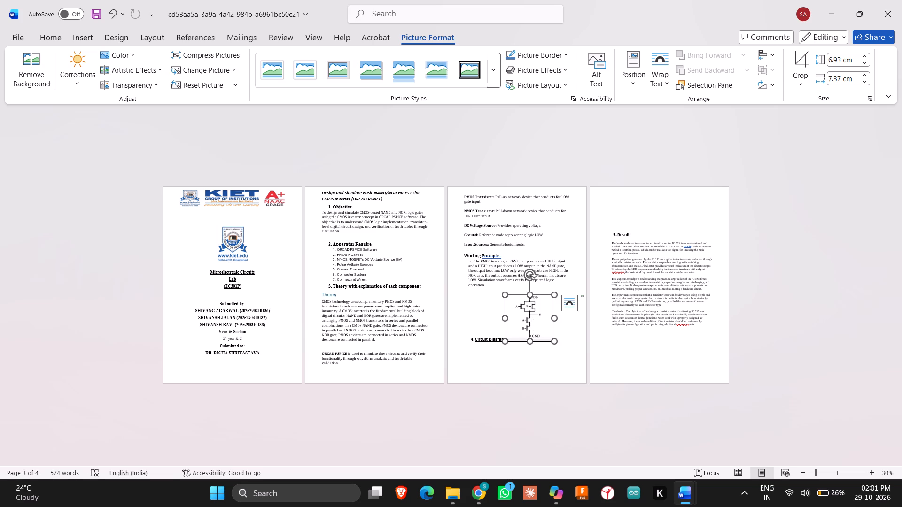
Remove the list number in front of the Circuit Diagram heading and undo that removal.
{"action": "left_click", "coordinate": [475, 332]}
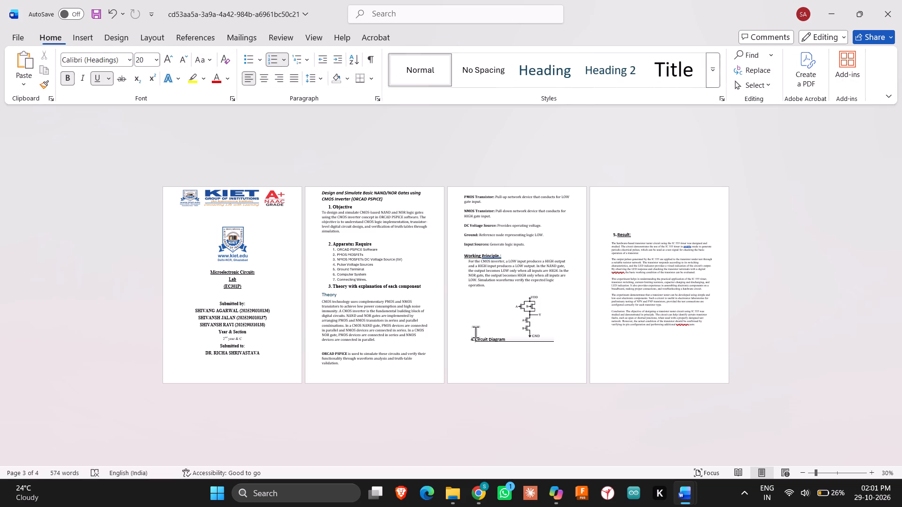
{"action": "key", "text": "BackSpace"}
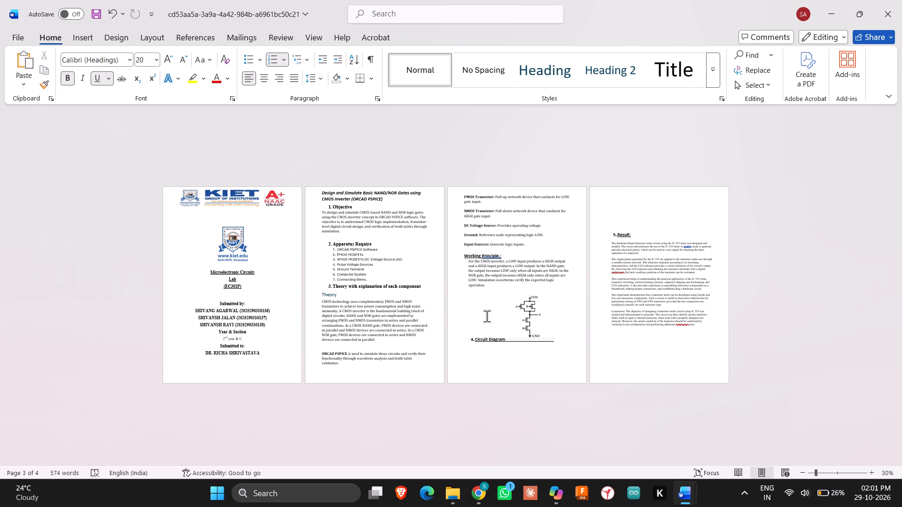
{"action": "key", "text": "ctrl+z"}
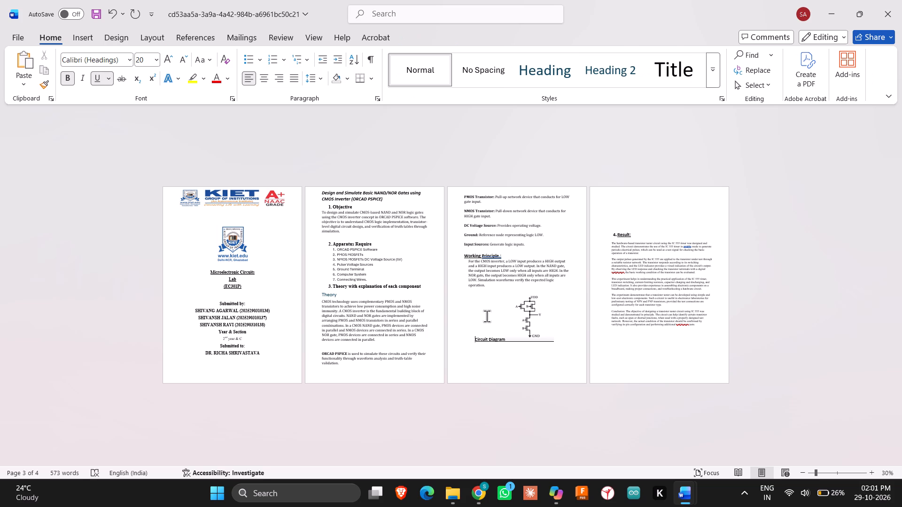
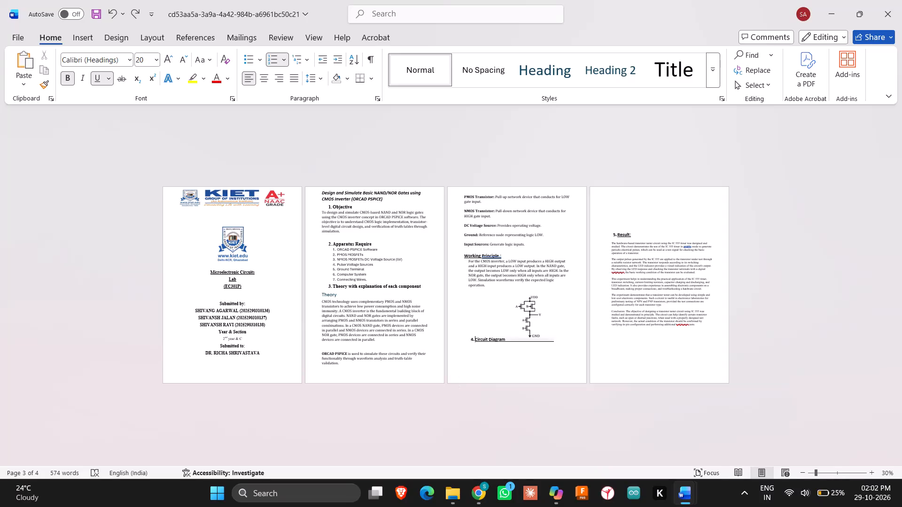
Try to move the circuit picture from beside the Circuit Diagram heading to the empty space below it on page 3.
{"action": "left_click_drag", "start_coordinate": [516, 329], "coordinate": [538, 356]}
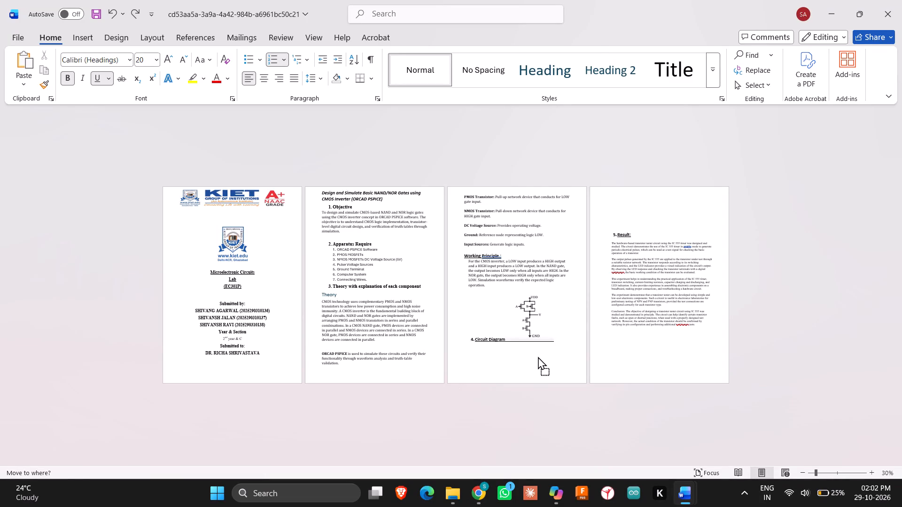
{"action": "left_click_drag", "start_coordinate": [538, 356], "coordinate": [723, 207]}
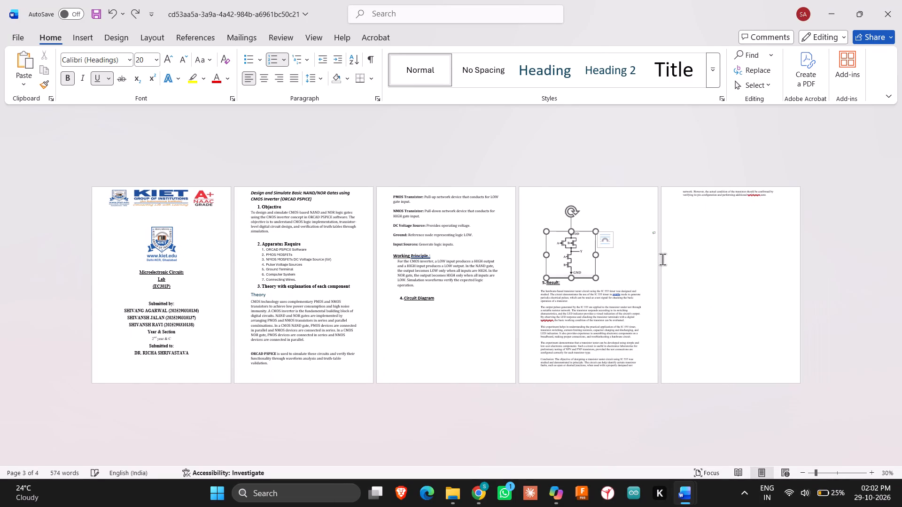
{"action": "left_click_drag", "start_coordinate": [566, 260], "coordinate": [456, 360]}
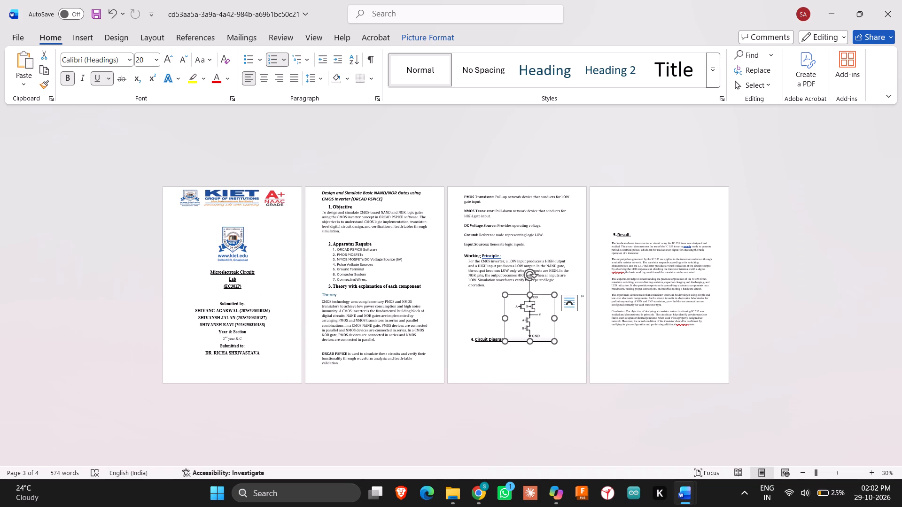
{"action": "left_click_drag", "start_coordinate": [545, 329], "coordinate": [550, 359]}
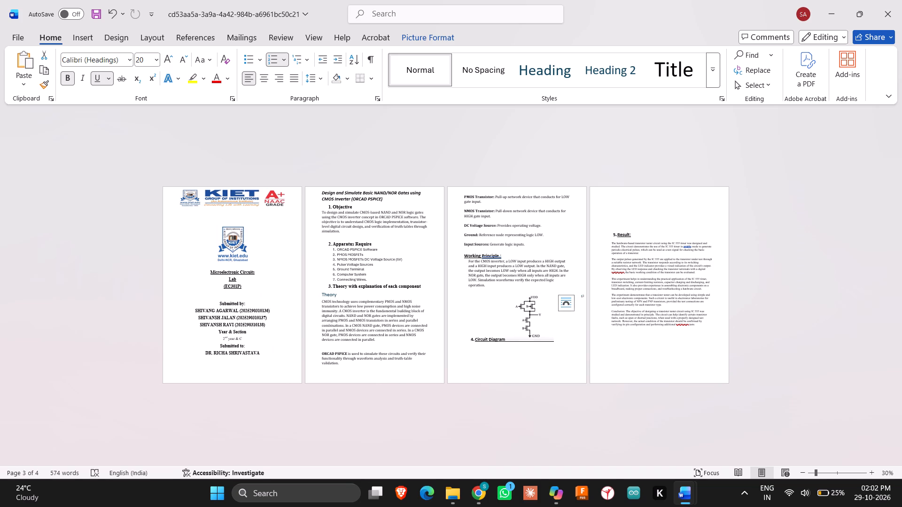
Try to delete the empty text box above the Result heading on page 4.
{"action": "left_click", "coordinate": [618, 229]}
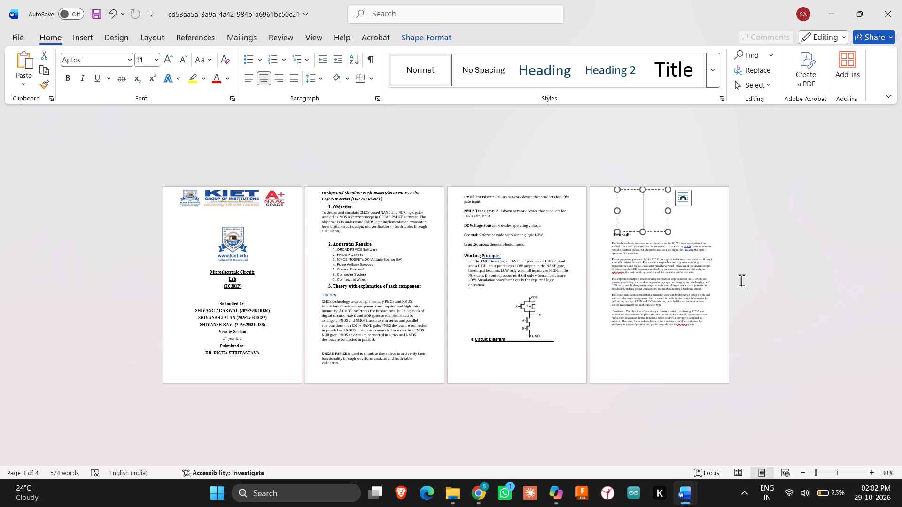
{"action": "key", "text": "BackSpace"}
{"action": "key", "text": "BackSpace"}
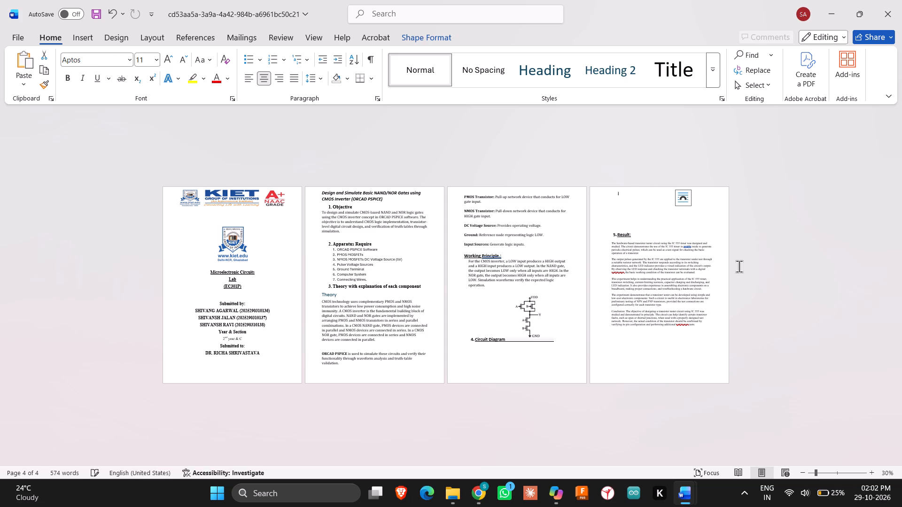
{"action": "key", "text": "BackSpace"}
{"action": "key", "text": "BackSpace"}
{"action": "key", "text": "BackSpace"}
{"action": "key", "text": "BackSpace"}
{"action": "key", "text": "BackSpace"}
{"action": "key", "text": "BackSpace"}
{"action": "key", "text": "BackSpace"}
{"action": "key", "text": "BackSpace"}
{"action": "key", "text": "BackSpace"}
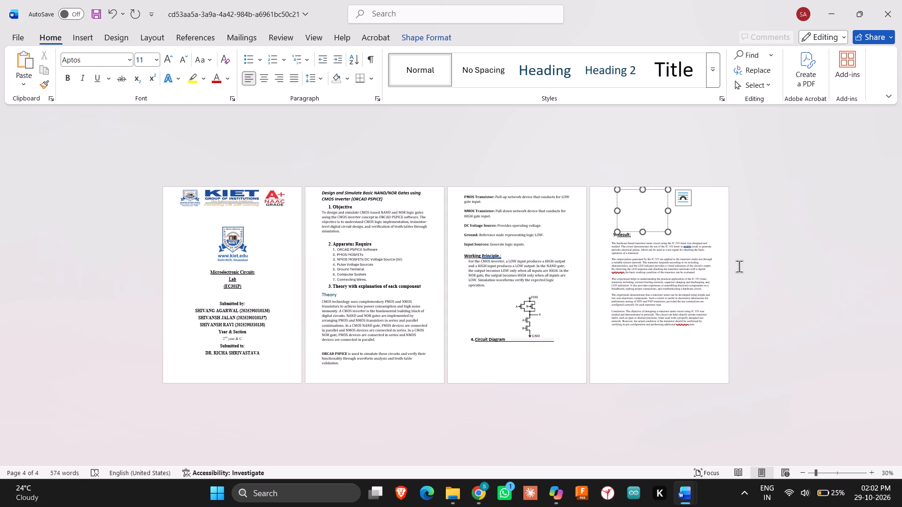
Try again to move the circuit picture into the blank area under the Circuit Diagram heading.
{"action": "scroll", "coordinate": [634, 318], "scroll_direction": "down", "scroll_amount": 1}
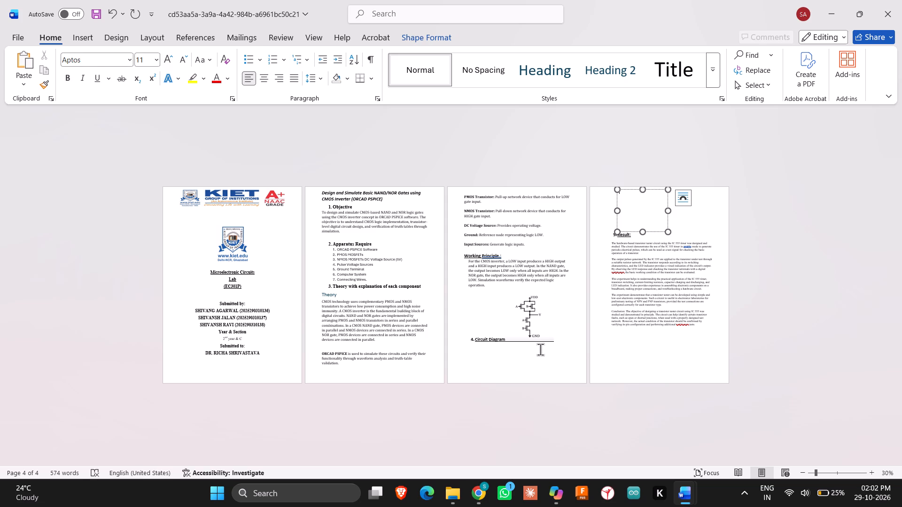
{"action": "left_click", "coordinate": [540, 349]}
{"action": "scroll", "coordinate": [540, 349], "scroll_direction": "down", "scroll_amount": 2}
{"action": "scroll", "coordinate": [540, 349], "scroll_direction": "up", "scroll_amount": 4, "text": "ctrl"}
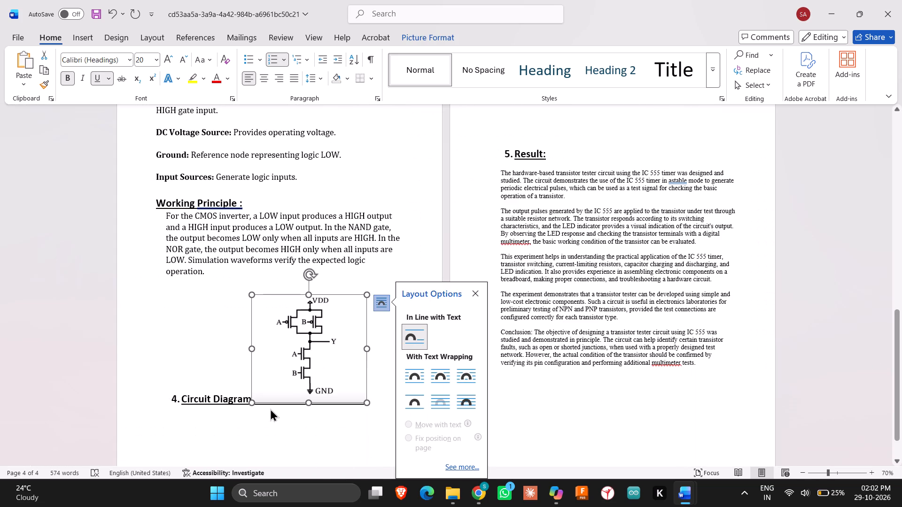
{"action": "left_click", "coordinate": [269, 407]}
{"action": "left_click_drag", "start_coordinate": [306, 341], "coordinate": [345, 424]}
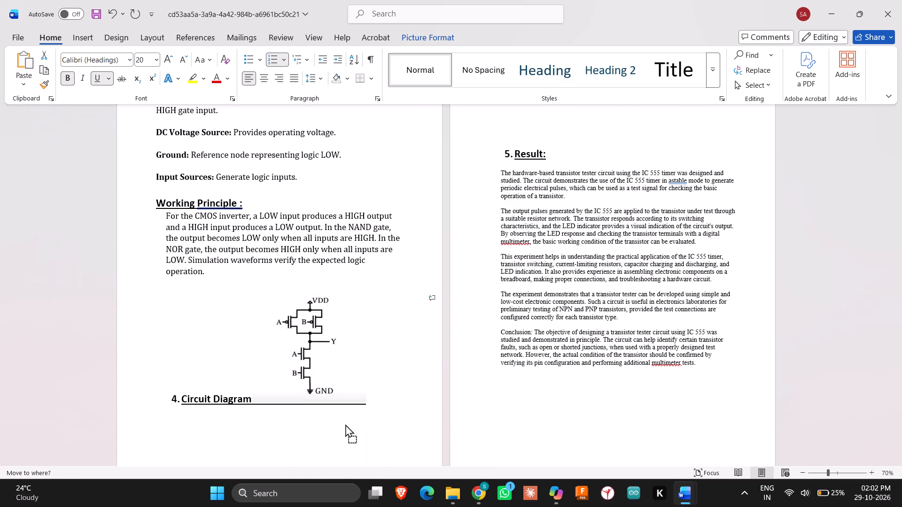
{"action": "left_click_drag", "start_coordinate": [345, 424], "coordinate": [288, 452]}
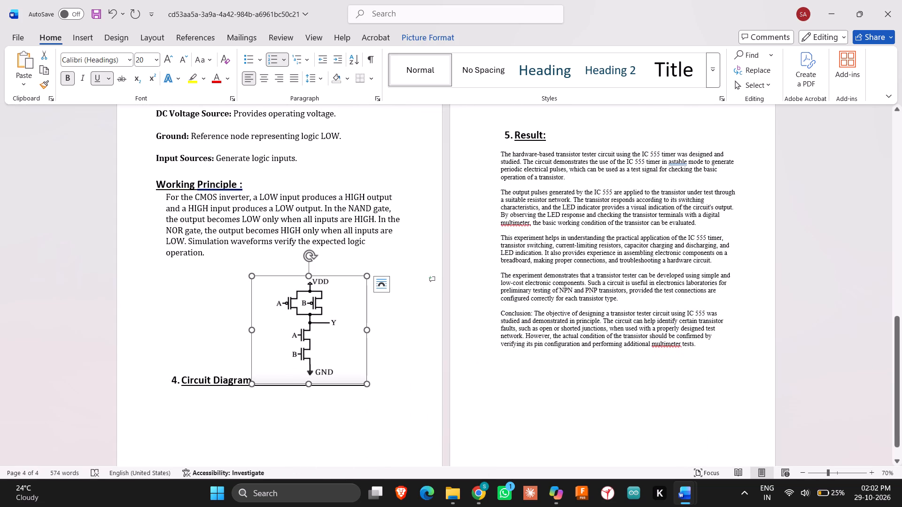
Reduce the circuit picture's height and move it onto the line below the Circuit Diagram heading.
{"action": "left_click_drag", "start_coordinate": [311, 277], "coordinate": [301, 345]}
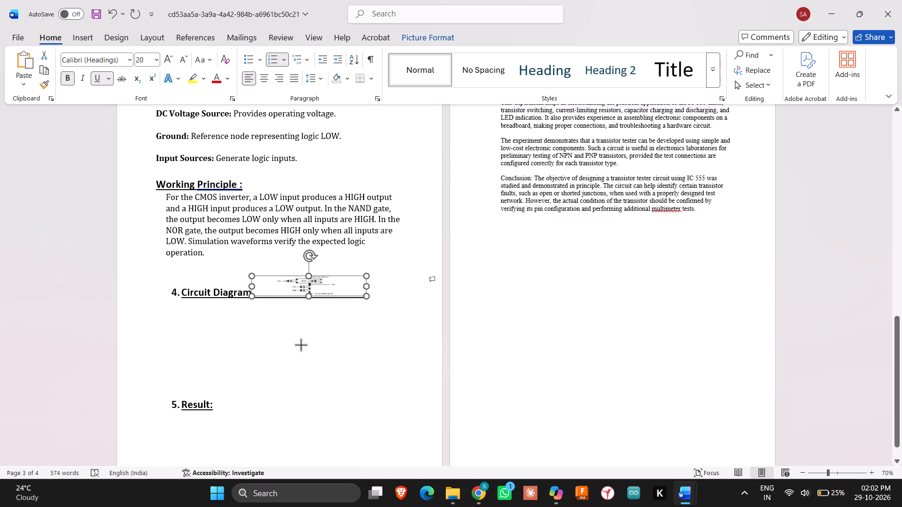
{"action": "left_click_drag", "start_coordinate": [301, 345], "coordinate": [302, 341]}
{"action": "left_click_drag", "start_coordinate": [292, 298], "coordinate": [330, 315]}
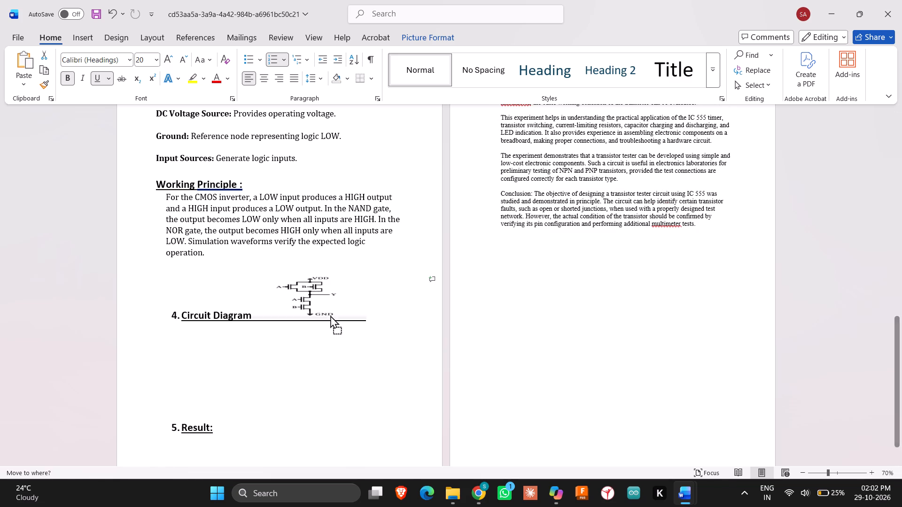
{"action": "left_click_drag", "start_coordinate": [330, 315], "coordinate": [248, 388]}
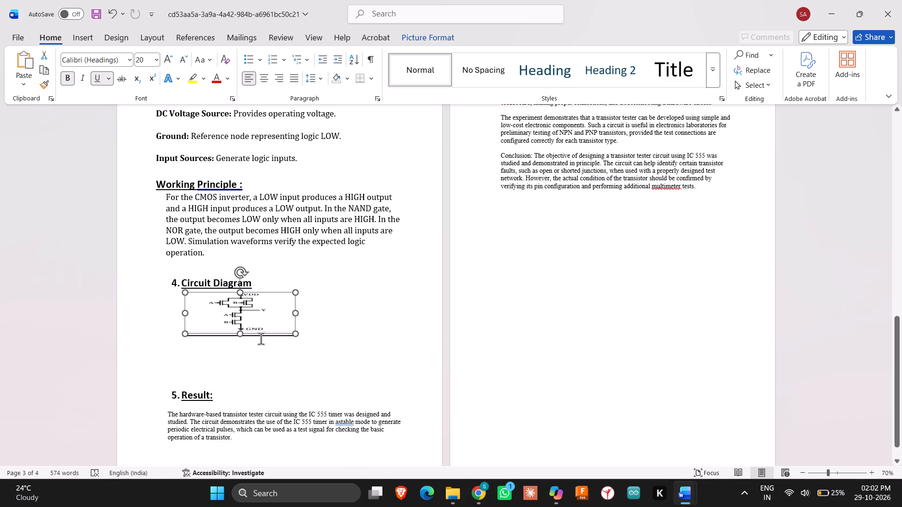
Stretch the circuit picture taller and wider to fill the space between the Circuit Diagram and Result headings.
{"action": "left_click_drag", "start_coordinate": [241, 331], "coordinate": [234, 384]}
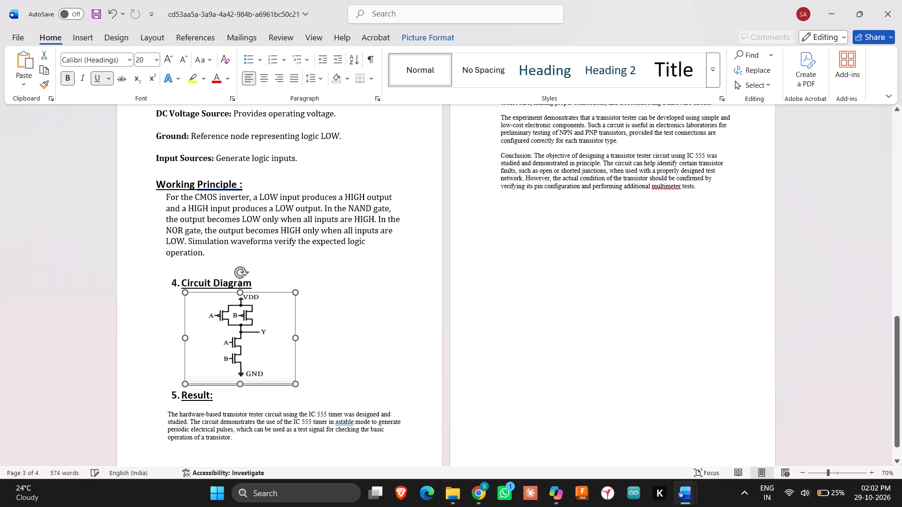
{"action": "left_click_drag", "start_coordinate": [297, 337], "coordinate": [307, 337]}
{"action": "left_click_drag", "start_coordinate": [186, 337], "coordinate": [168, 338]}
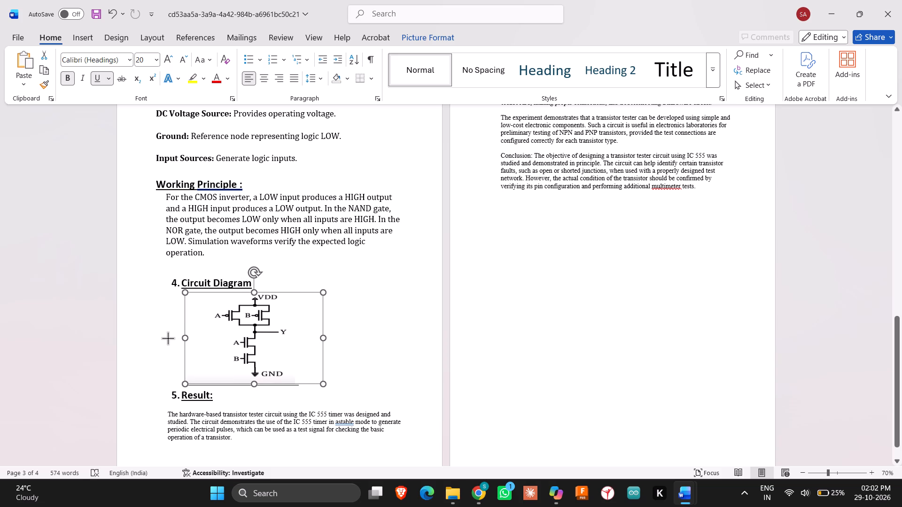
{"action": "left_click_drag", "start_coordinate": [168, 338], "coordinate": [164, 338]}
{"action": "left_click_drag", "start_coordinate": [255, 292], "coordinate": [255, 279]}
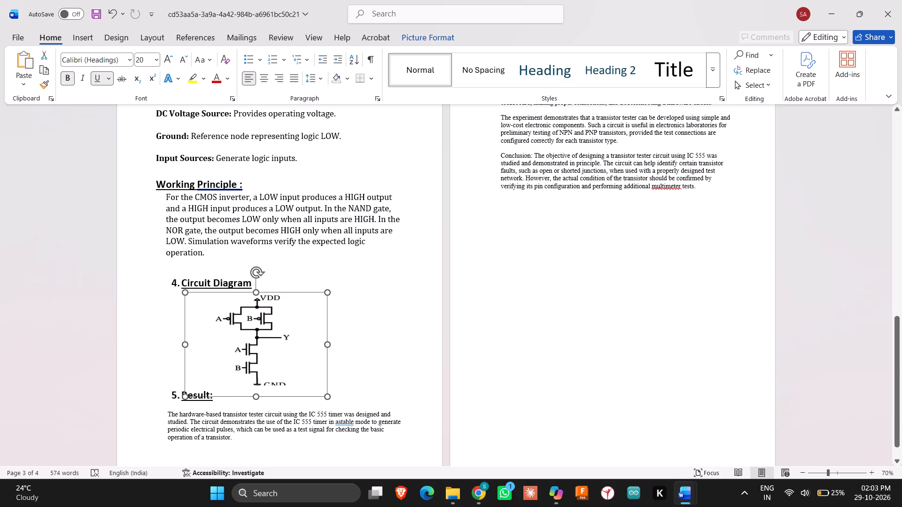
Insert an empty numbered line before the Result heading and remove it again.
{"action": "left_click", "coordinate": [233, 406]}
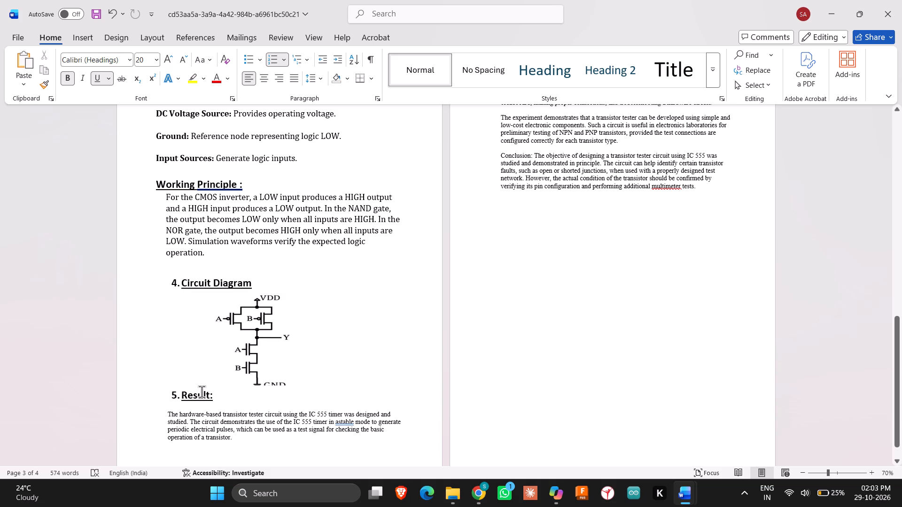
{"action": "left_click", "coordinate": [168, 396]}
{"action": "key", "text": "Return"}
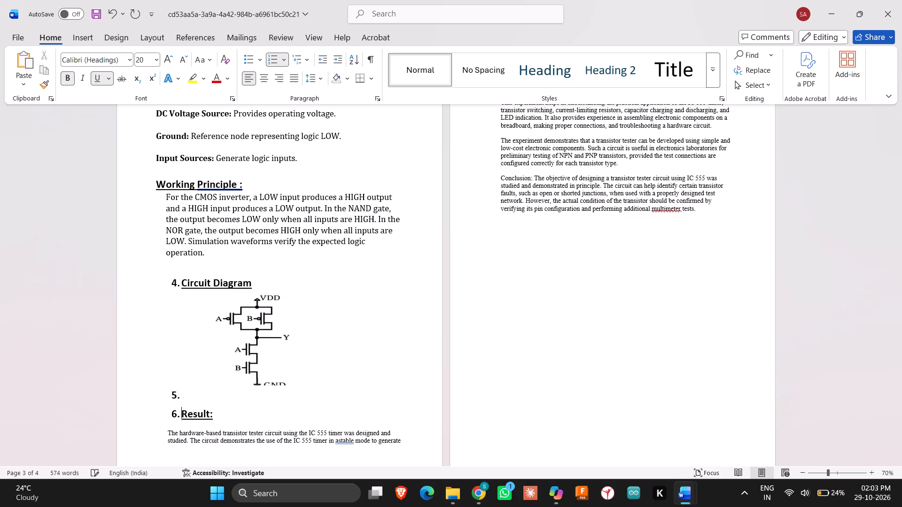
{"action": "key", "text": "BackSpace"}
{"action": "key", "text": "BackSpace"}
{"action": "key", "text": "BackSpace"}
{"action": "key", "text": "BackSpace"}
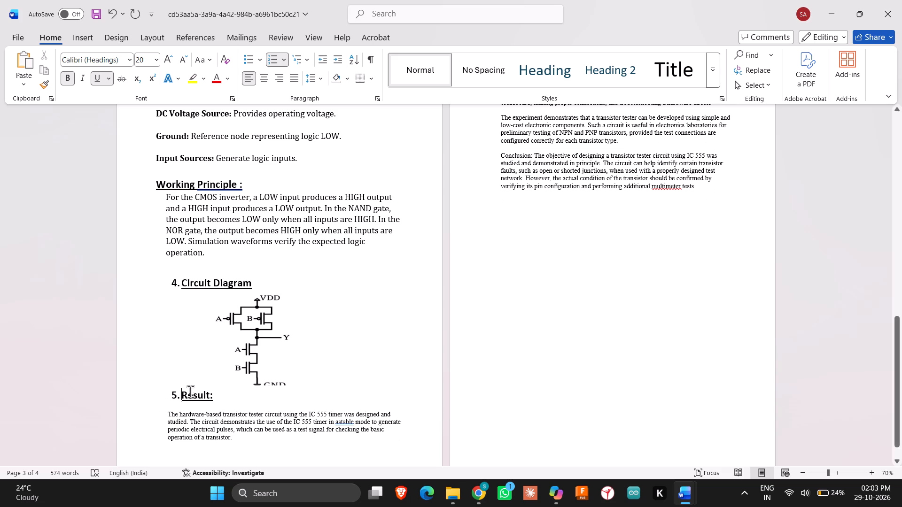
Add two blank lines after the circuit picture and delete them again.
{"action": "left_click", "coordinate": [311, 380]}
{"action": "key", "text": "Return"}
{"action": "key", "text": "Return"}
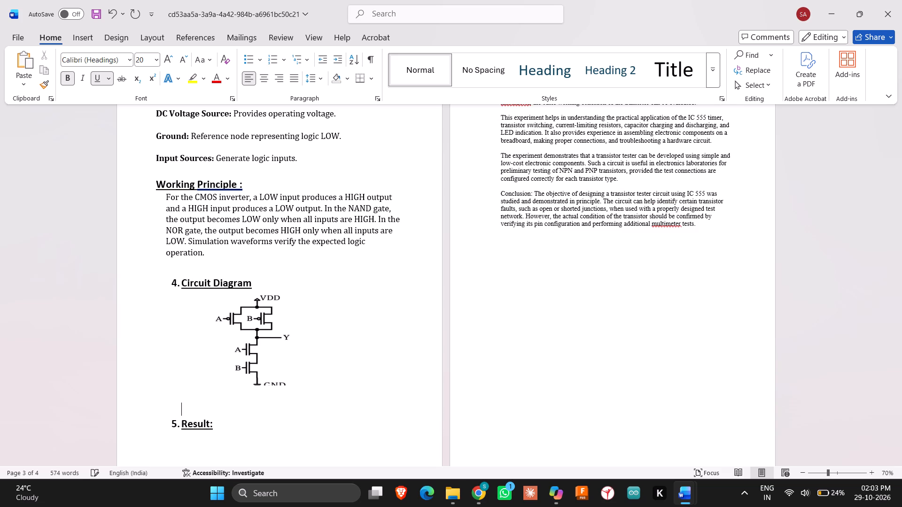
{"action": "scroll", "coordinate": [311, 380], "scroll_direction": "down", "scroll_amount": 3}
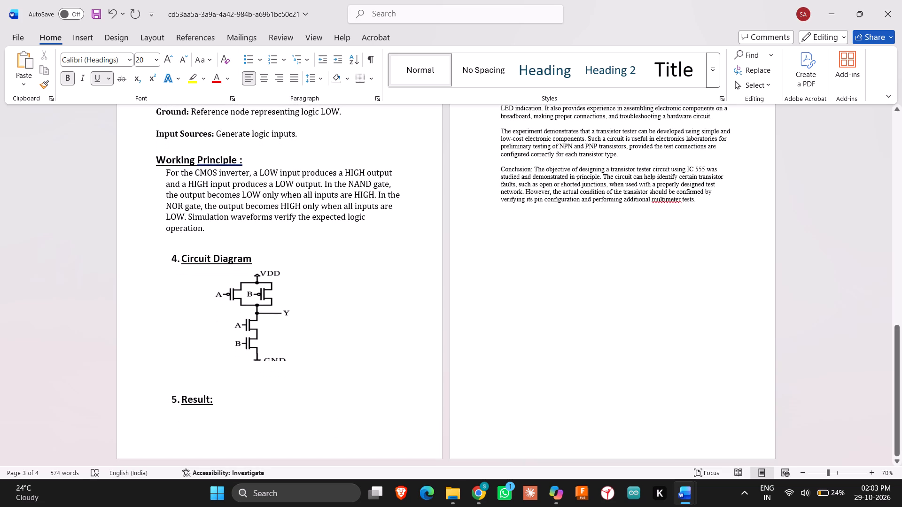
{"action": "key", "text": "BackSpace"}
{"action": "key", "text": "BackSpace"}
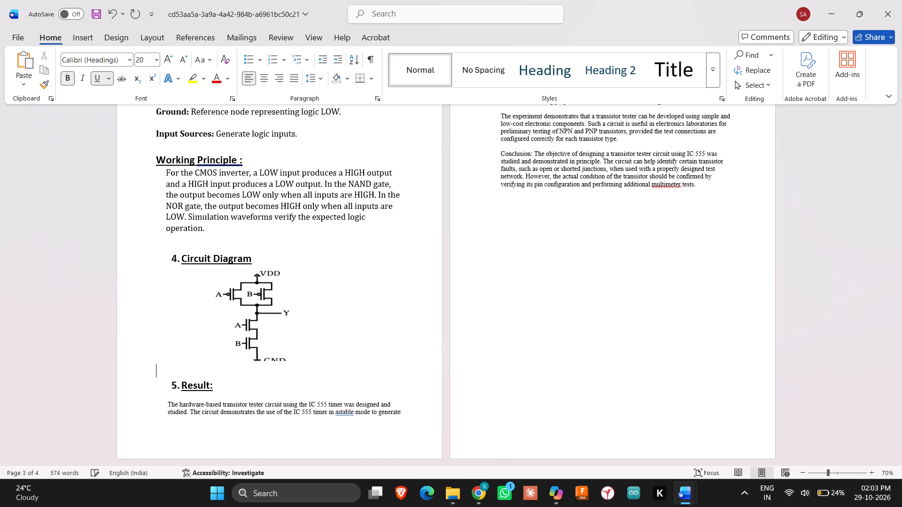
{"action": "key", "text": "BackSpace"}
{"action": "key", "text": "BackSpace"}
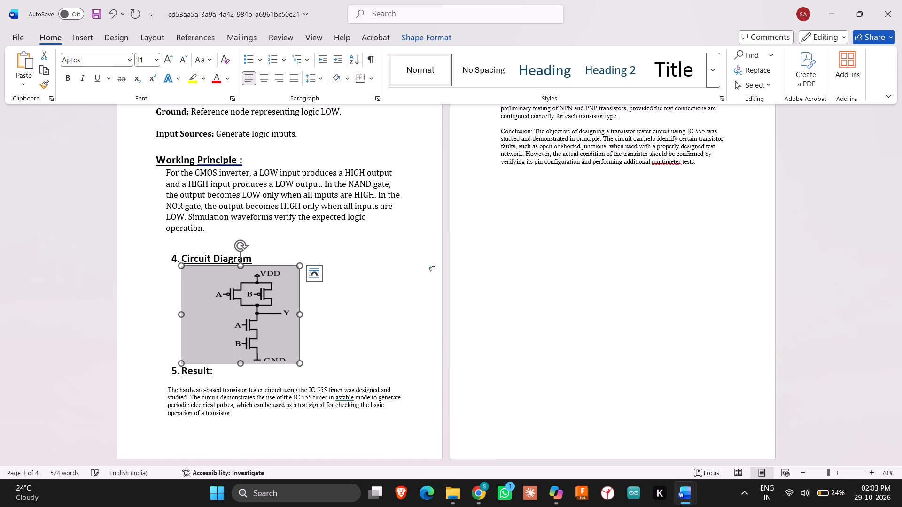
Insert blank lines after the circuit picture to push the Result section onto page 4.
{"action": "key", "text": "Return"}
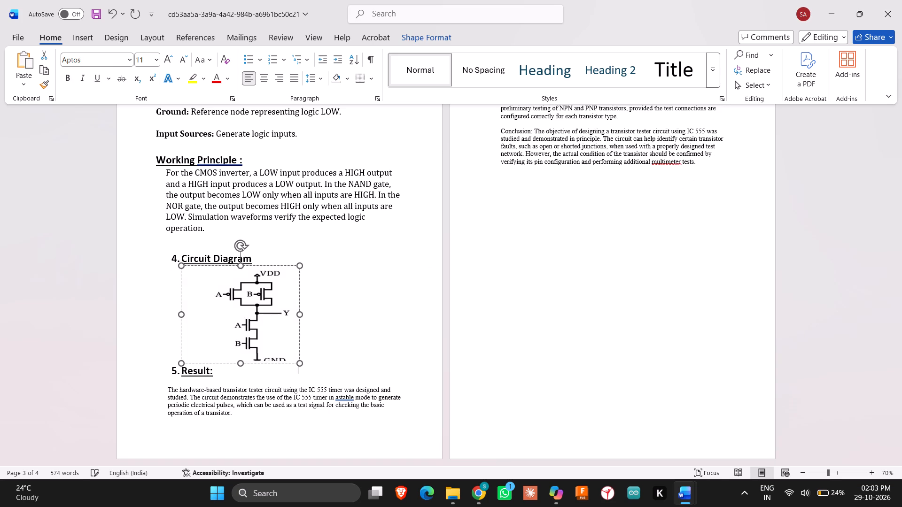
{"action": "key", "text": "Return"}
{"action": "key", "text": "Return"}
{"action": "key", "text": "Return"}
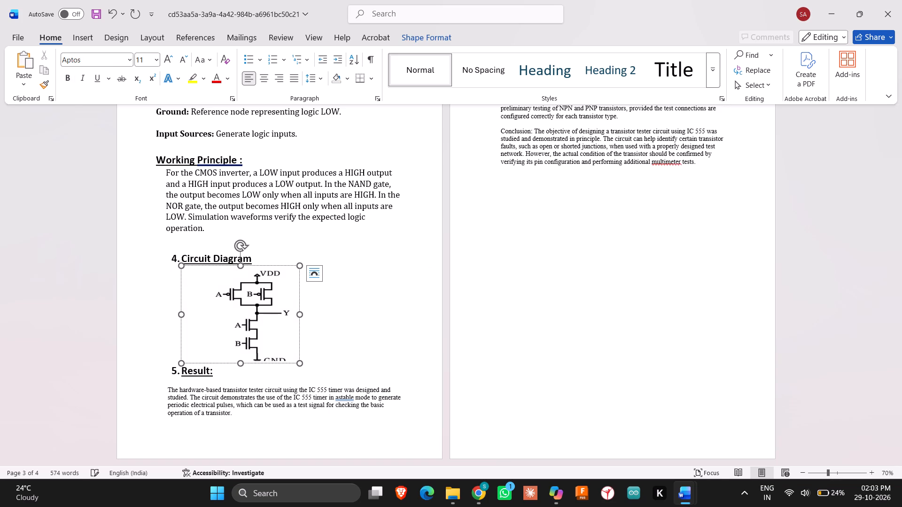
{"action": "left_click", "coordinate": [321, 357]}
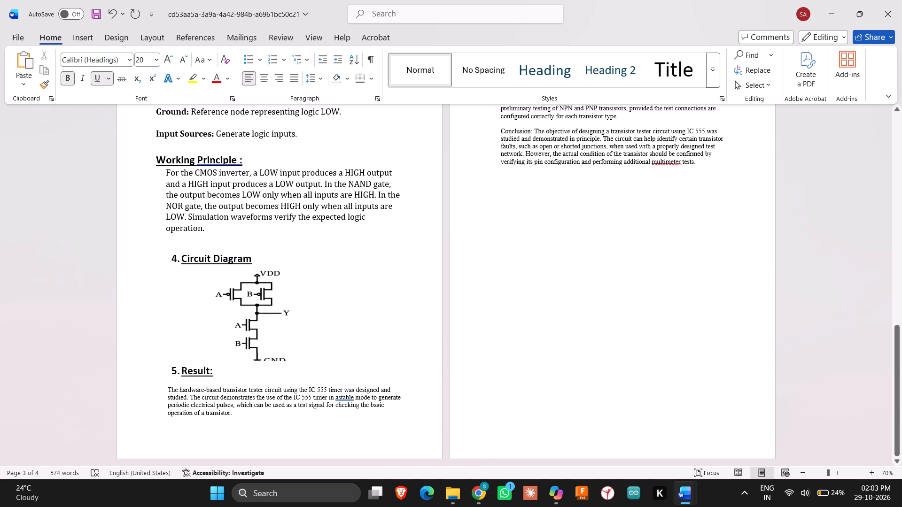
{"action": "key", "text": "Return"}
{"action": "key", "text": "Return"}
{"action": "key", "text": "Return"}
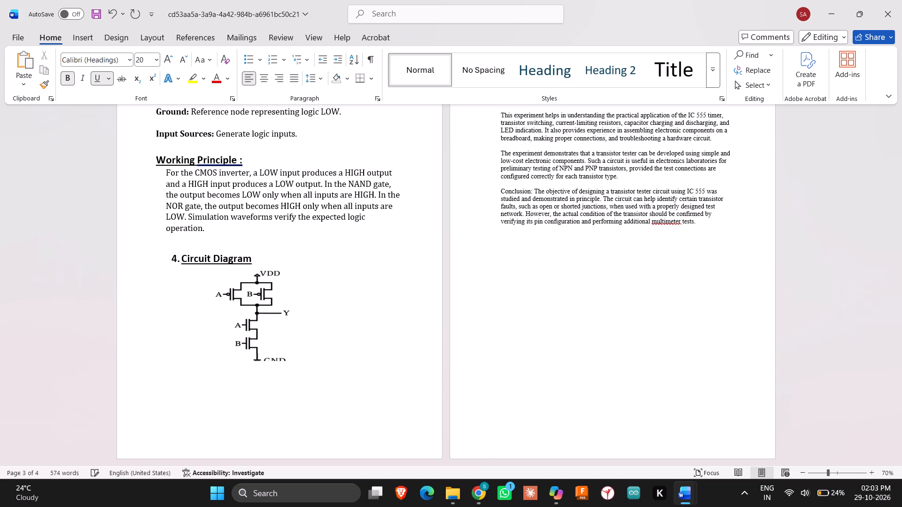
Reduce the circuit picture's height and width so the whole diagram down to the GND label fits below its heading.
{"action": "left_click", "coordinate": [272, 348]}
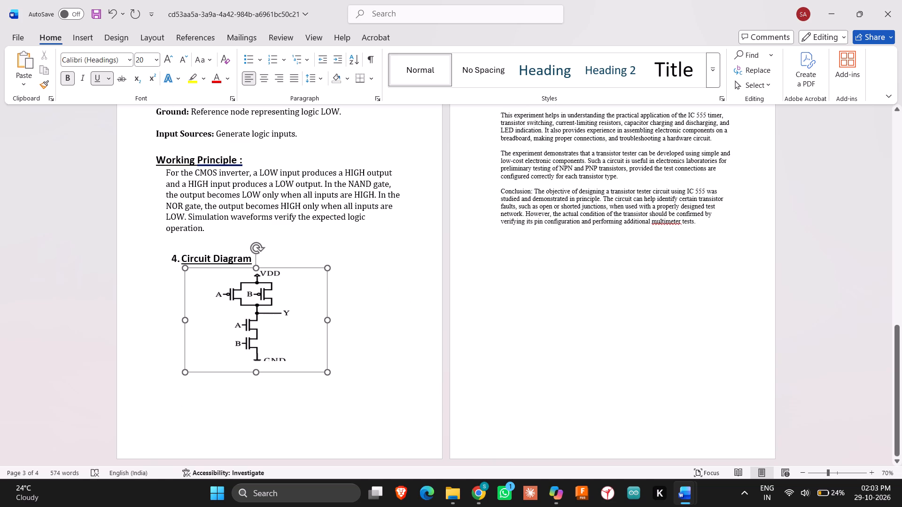
{"action": "left_click_drag", "start_coordinate": [258, 368], "coordinate": [256, 376]}
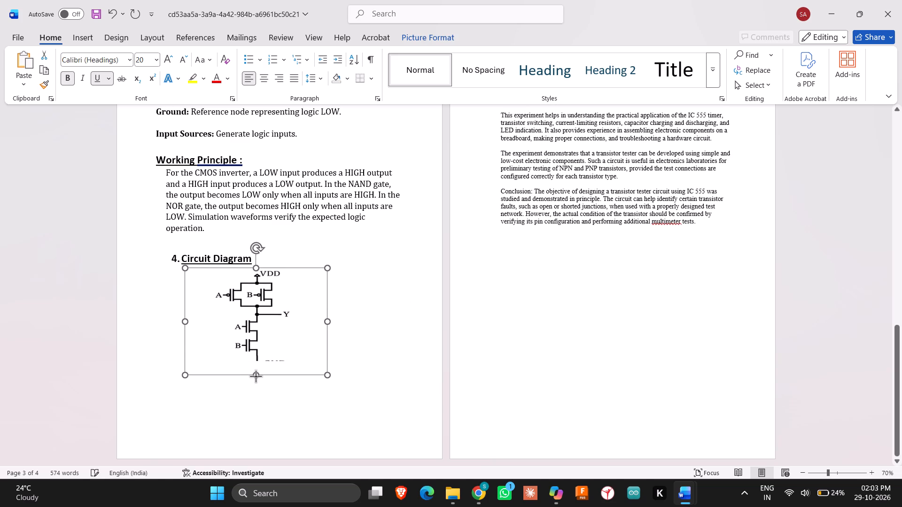
{"action": "left_click_drag", "start_coordinate": [256, 376], "coordinate": [273, 362]}
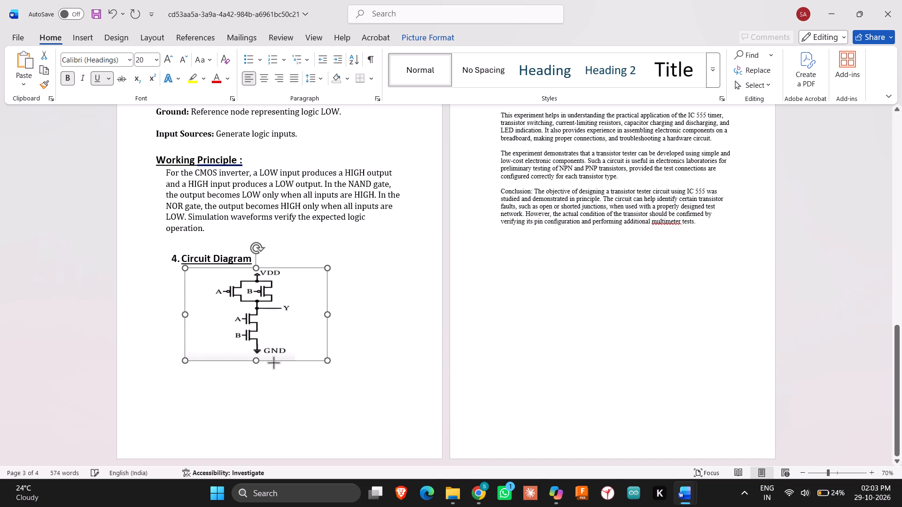
{"action": "left_click_drag", "start_coordinate": [273, 362], "coordinate": [273, 361]}
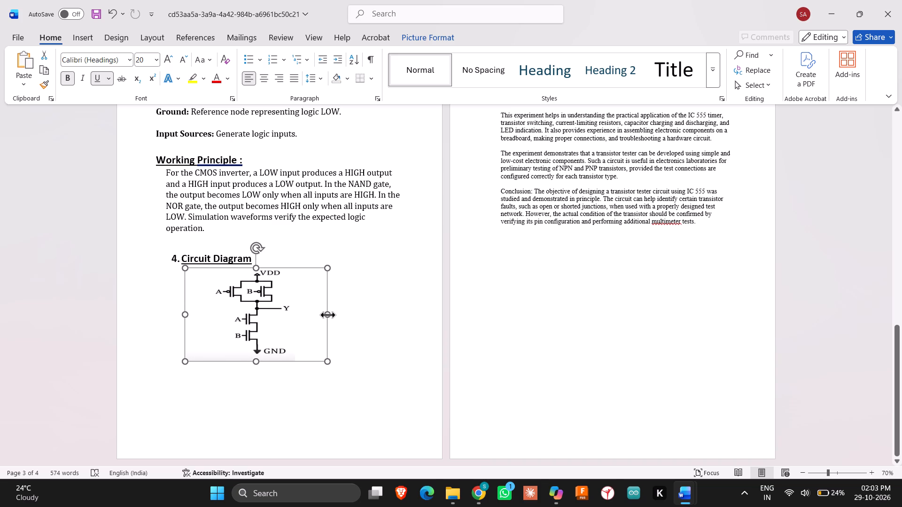
{"action": "left_click_drag", "start_coordinate": [327, 315], "coordinate": [300, 316]}
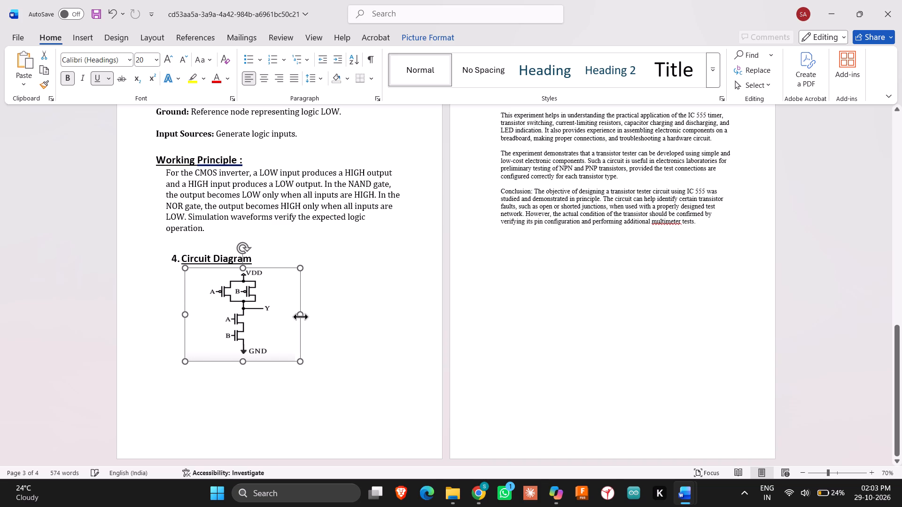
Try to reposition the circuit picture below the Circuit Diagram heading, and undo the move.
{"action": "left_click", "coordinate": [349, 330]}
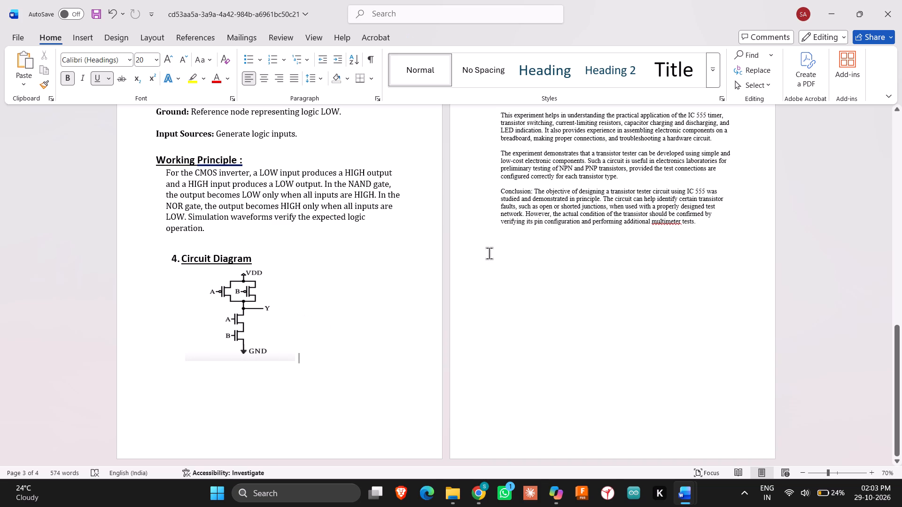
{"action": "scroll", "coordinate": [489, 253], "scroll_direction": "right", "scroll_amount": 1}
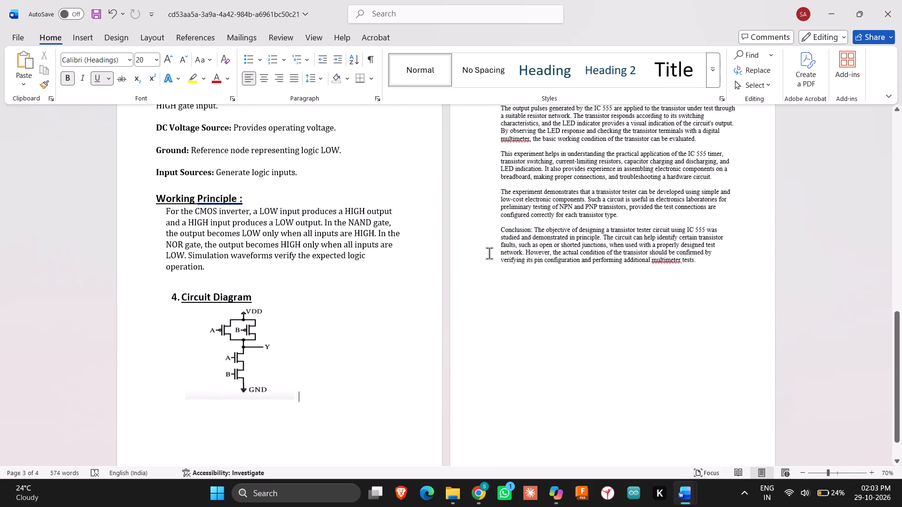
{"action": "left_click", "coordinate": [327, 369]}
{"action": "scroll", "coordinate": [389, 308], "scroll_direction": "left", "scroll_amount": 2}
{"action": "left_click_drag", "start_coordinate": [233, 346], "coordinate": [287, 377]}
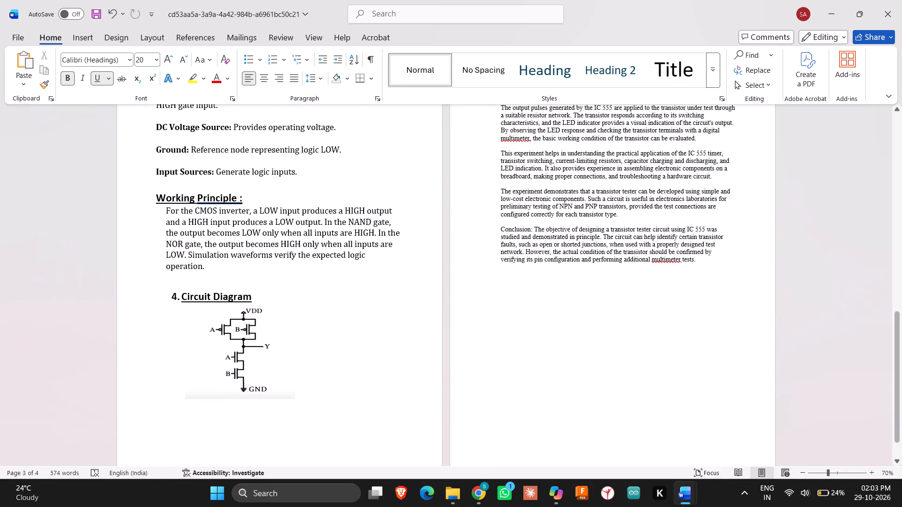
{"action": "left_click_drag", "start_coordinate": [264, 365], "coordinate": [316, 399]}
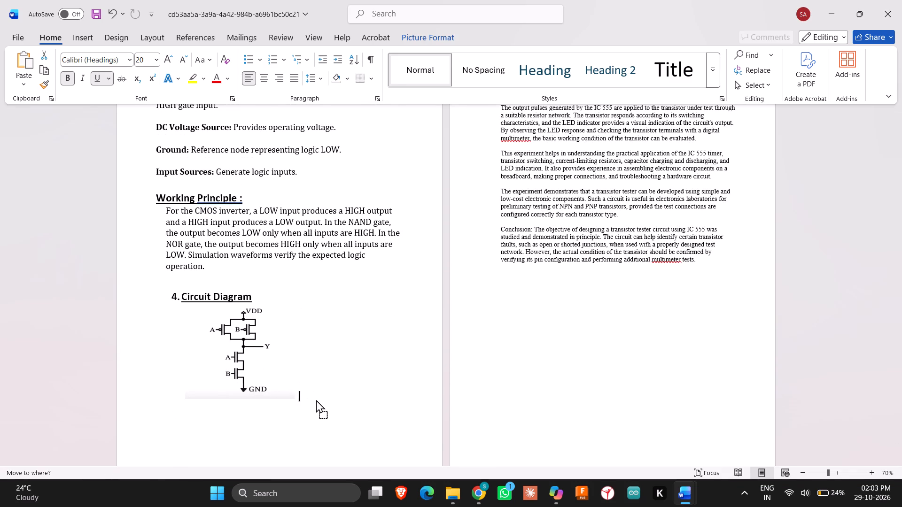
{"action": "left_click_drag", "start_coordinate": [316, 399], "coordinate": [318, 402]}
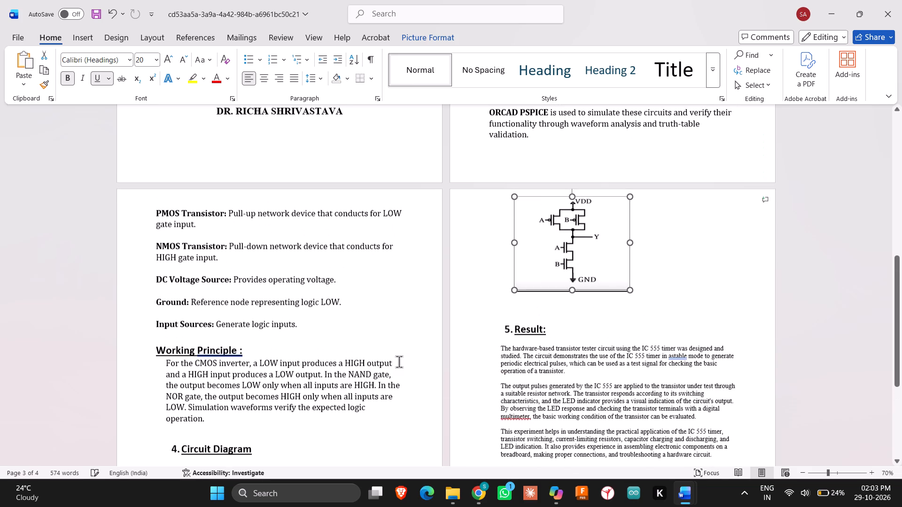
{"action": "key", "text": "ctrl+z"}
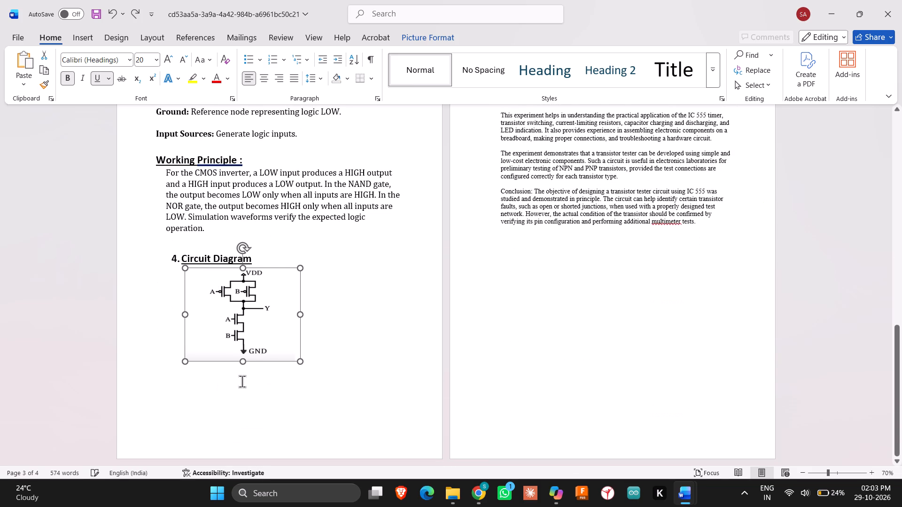
Readjust the circuit picture's width, leaving it slightly narrower with its VDD and GND labels fully visible.
{"action": "left_click_drag", "start_coordinate": [300, 312], "coordinate": [358, 308]}
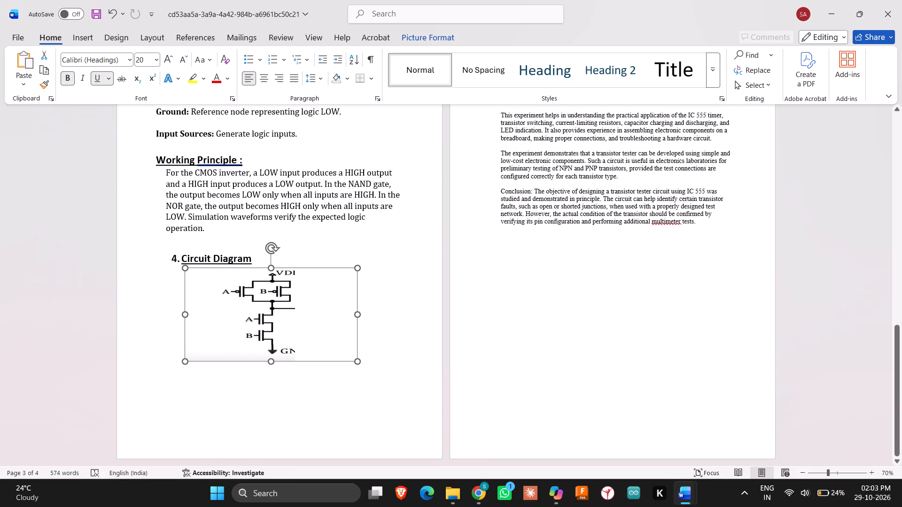
{"action": "left_click_drag", "start_coordinate": [360, 316], "coordinate": [309, 313]}
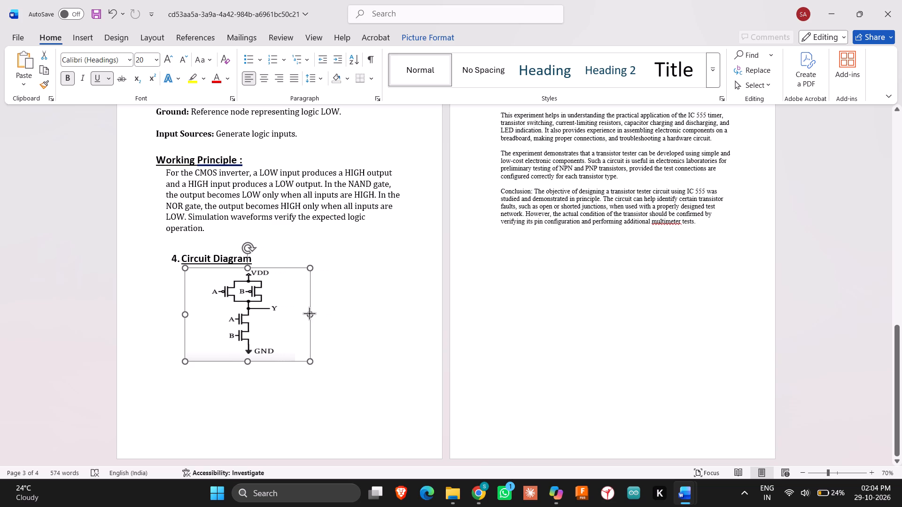
{"action": "left_click_drag", "start_coordinate": [309, 313], "coordinate": [297, 315]}
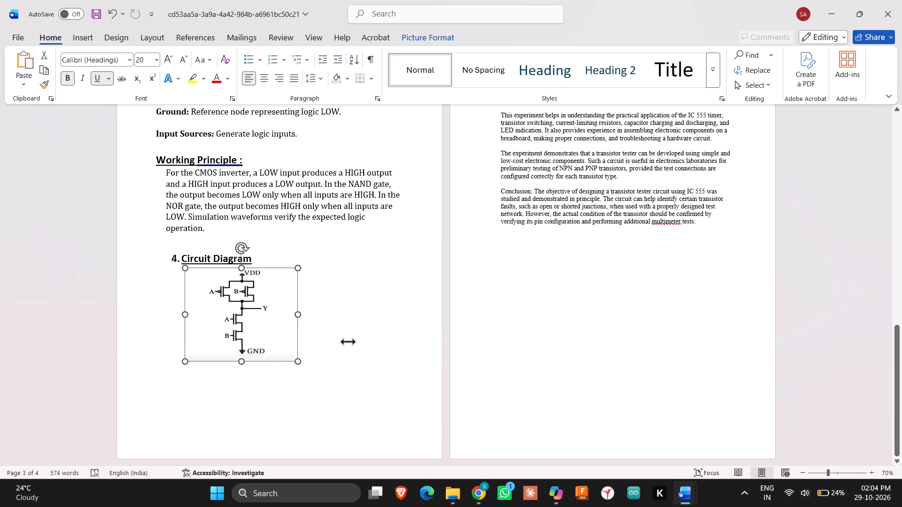
{"action": "left_click", "coordinate": [348, 341]}
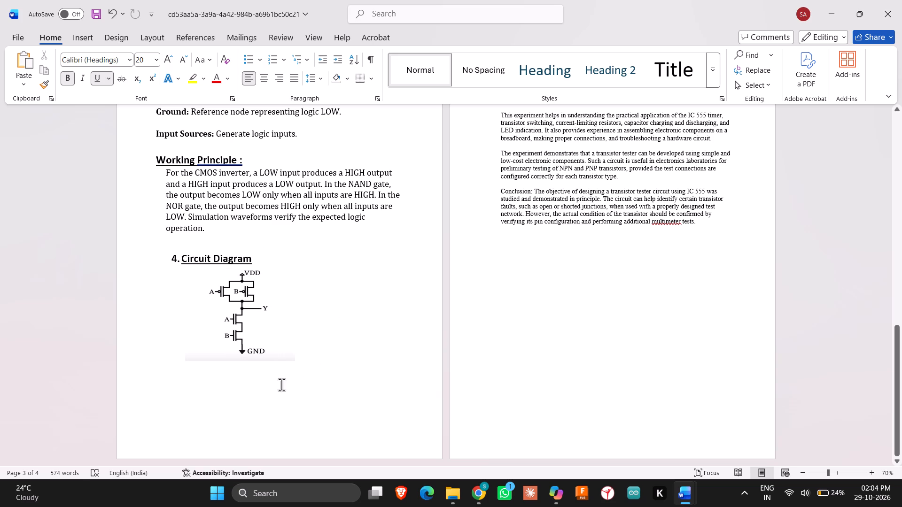
Delete the blank lines after the circuit picture so the Result heading follows directly below it on page 3.
{"action": "left_click", "coordinate": [210, 403]}
{"action": "key", "text": "BackSpace"}
{"action": "key", "text": "BackSpace"}
{"action": "key", "text": "BackSpace"}
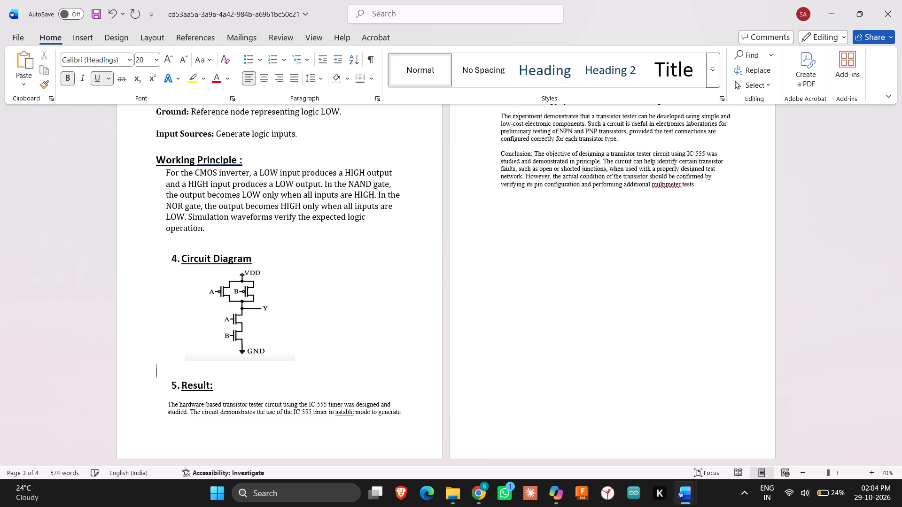
{"action": "key", "text": "BackSpace"}
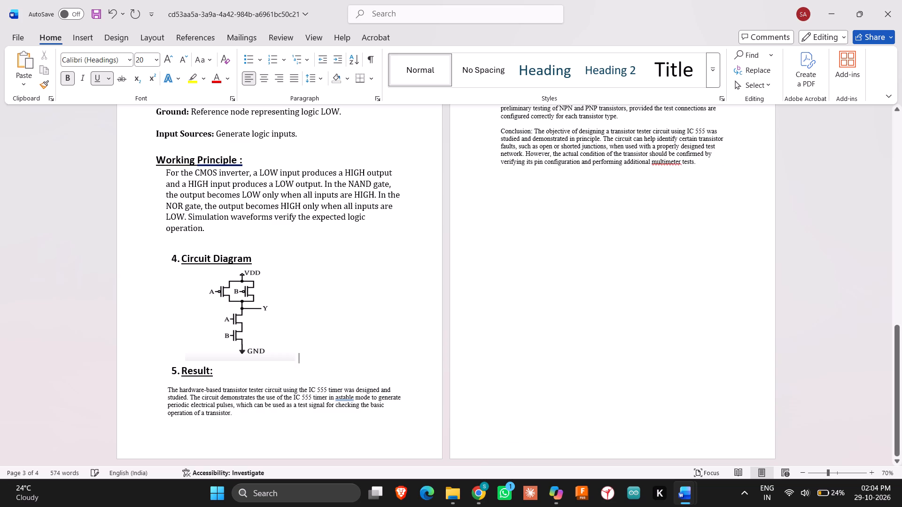
Copy the Result and Conclusion paragraphs from the protected Full_PBL_Report_CMOS_NAND_NOR document.
{"action": "scroll", "coordinate": [460, 328], "scroll_direction": "up", "scroll_amount": 3}
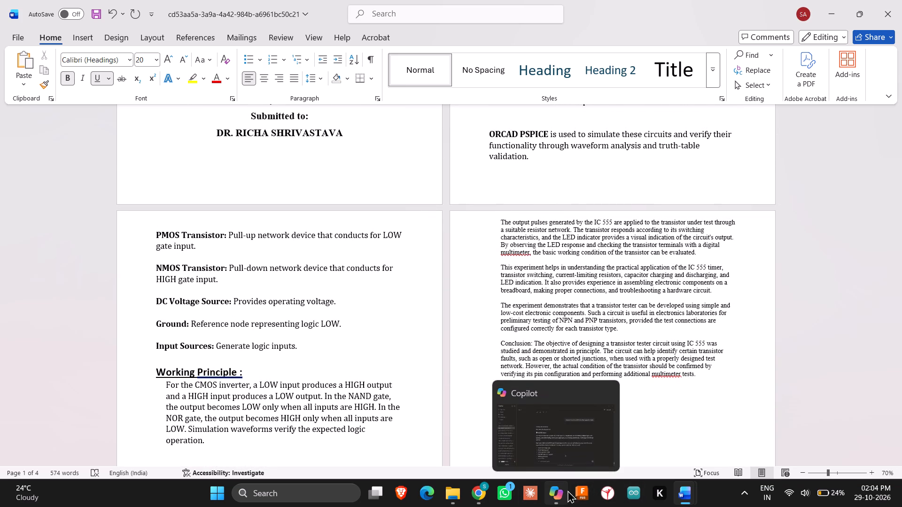
{"action": "left_click", "coordinate": [708, 442]}
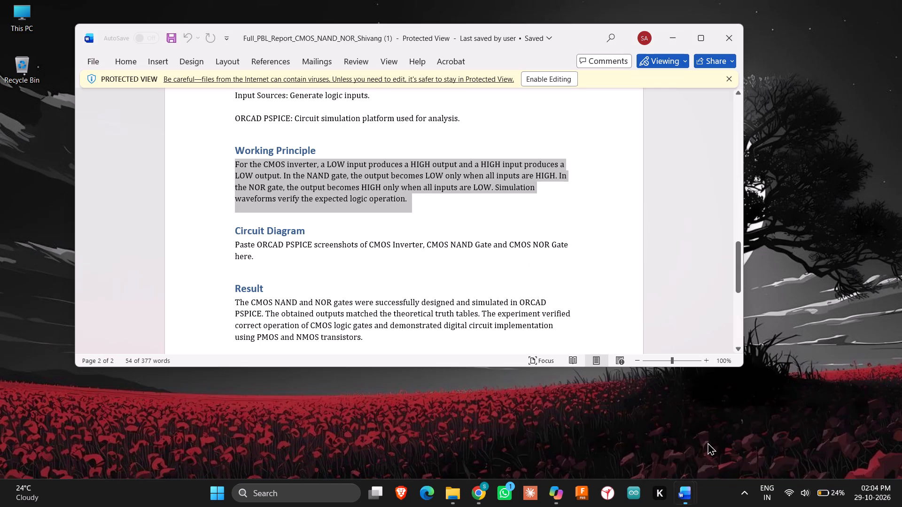
{"action": "scroll", "coordinate": [431, 261], "scroll_direction": "down", "scroll_amount": 1}
{"action": "scroll", "coordinate": [431, 261], "scroll_direction": "up", "scroll_amount": 1}
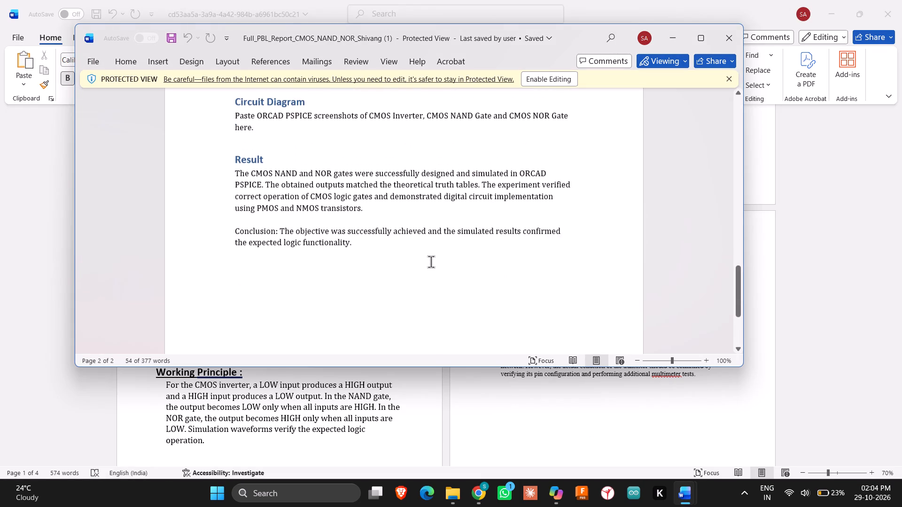
{"action": "scroll", "coordinate": [431, 261], "scroll_direction": "up", "scroll_amount": 1}
{"action": "left_click_drag", "start_coordinate": [237, 177], "coordinate": [262, 189]}
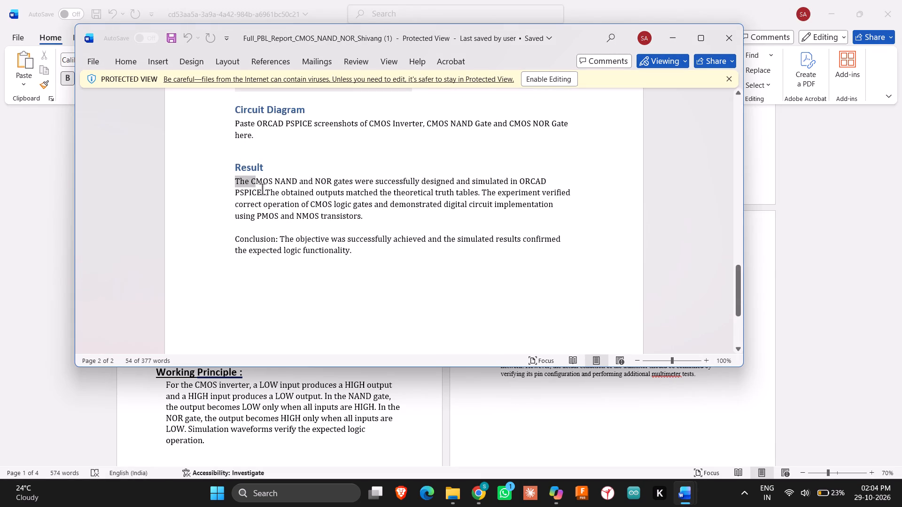
{"action": "left_click_drag", "start_coordinate": [262, 189], "coordinate": [365, 263]}
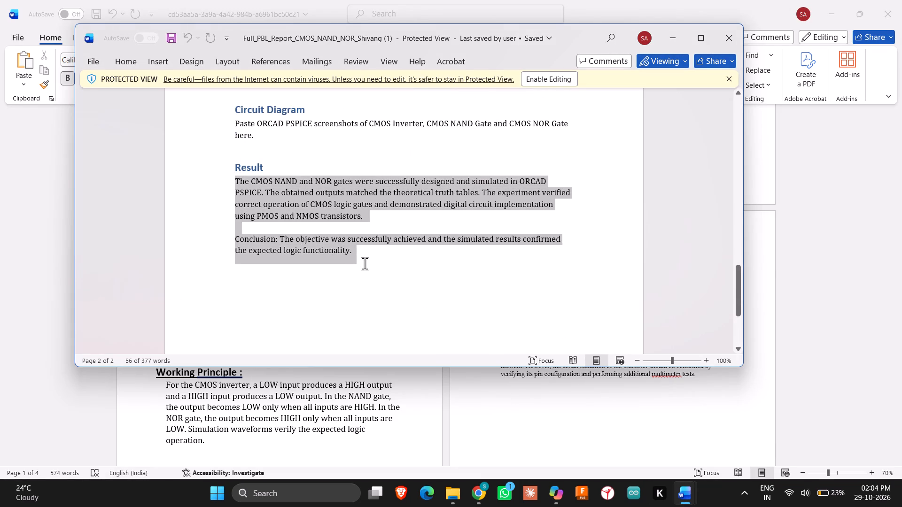
{"action": "key", "text": "ctrl+c"}
Replace all the IC 555 transistor tester text under the Result heading with the copied CMOS Result and Conclusion paragraphs.
{"action": "left_click", "coordinate": [385, 396]}
{"action": "scroll", "coordinate": [385, 396], "scroll_direction": "down", "scroll_amount": 1}
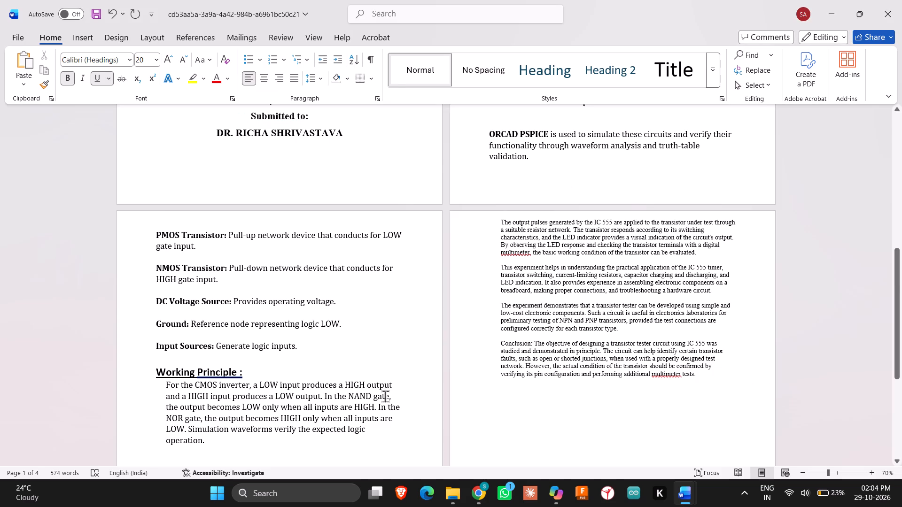
{"action": "scroll", "coordinate": [385, 396], "scroll_direction": "down", "scroll_amount": 1}
{"action": "scroll", "coordinate": [249, 430], "scroll_direction": "down", "scroll_amount": 1}
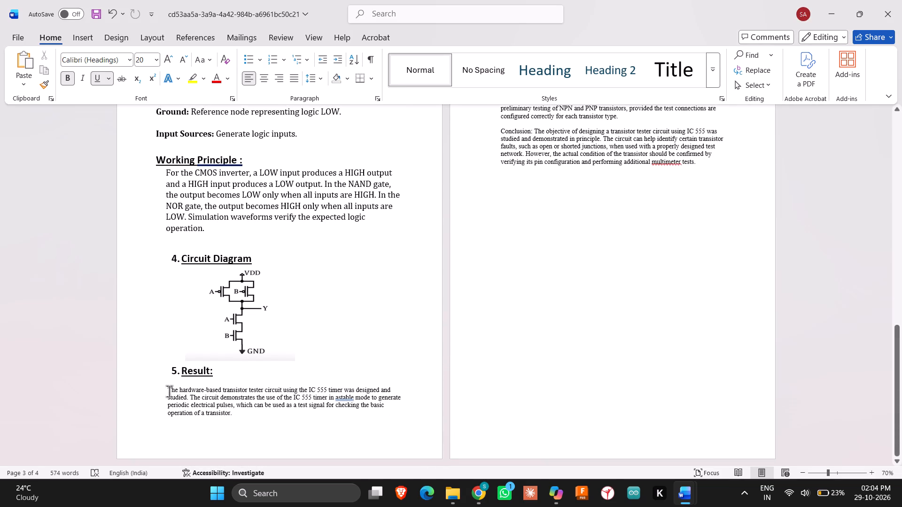
{"action": "left_click_drag", "start_coordinate": [166, 389], "coordinate": [544, 303]}
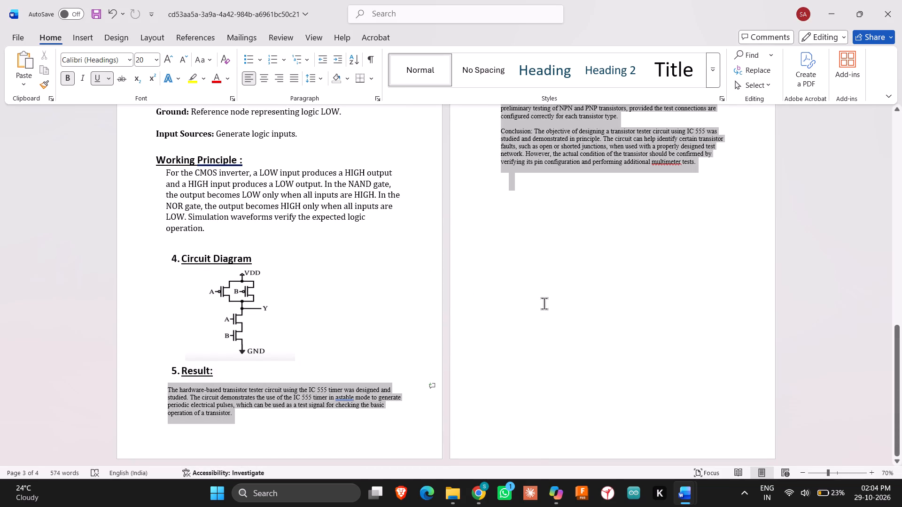
{"action": "left_click_drag", "start_coordinate": [544, 303], "coordinate": [571, 303]}
{"action": "key", "text": "ctrl+v"}
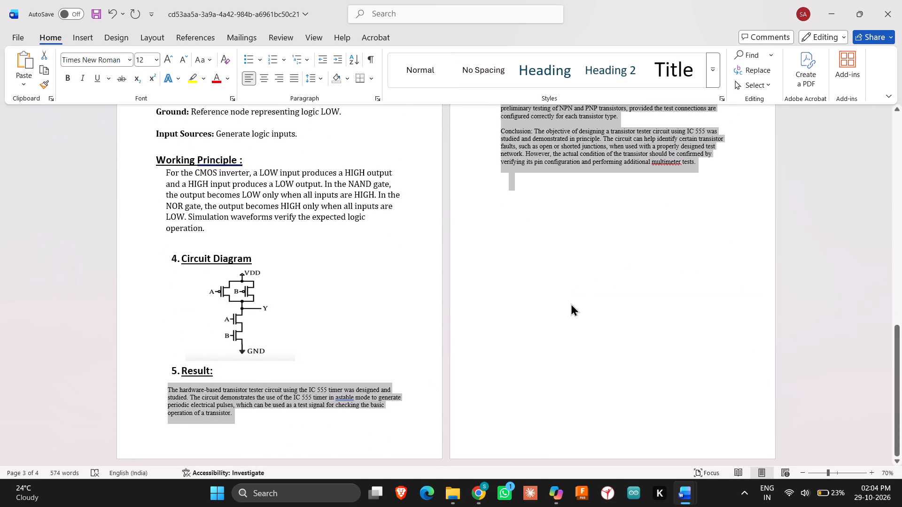
Remove the list number from the CMOS paragraph pasted under the Result heading.
{"action": "scroll", "coordinate": [299, 415], "scroll_direction": "down", "scroll_amount": 2}
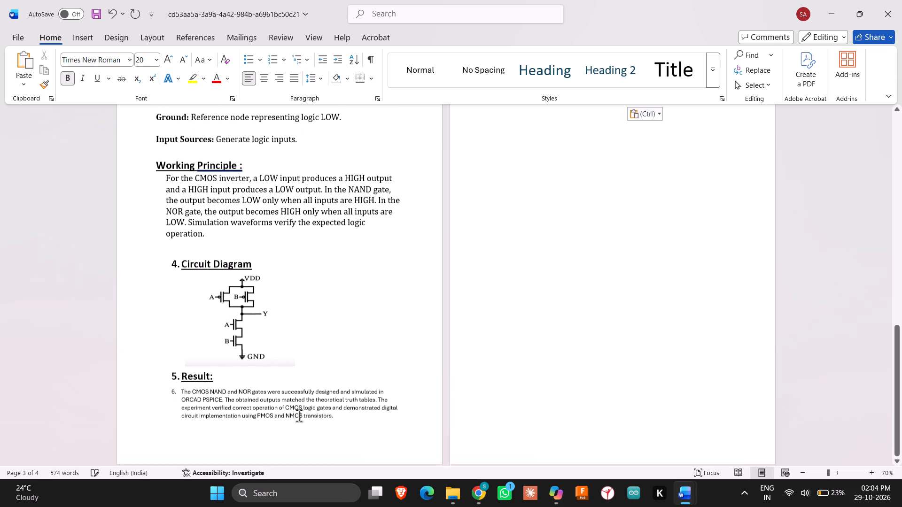
{"action": "left_click", "coordinate": [181, 387]}
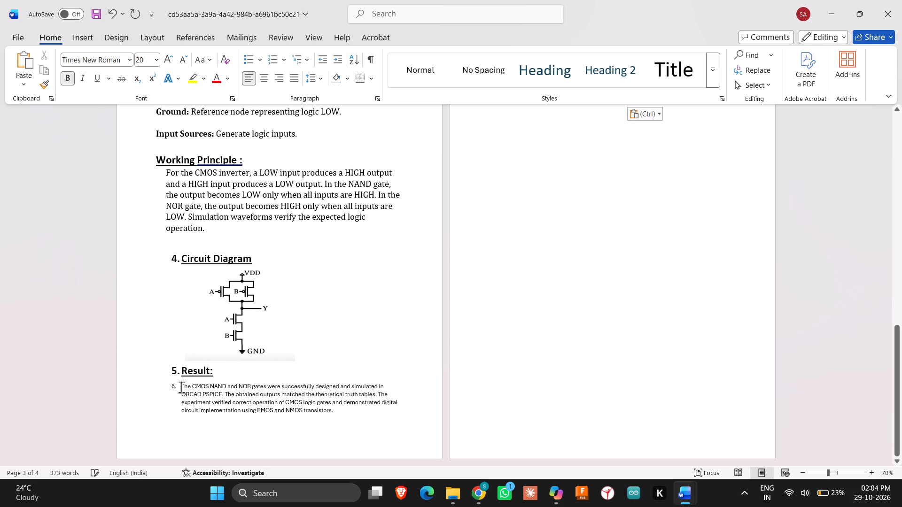
{"action": "left_click", "coordinate": [181, 387]}
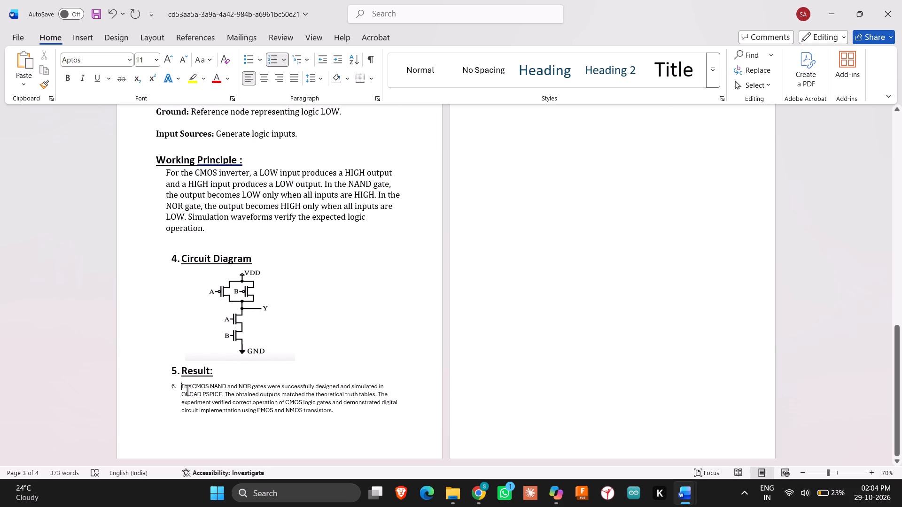
{"action": "key", "text": "BackSpace"}
{"action": "key", "text": "BackSpace"}
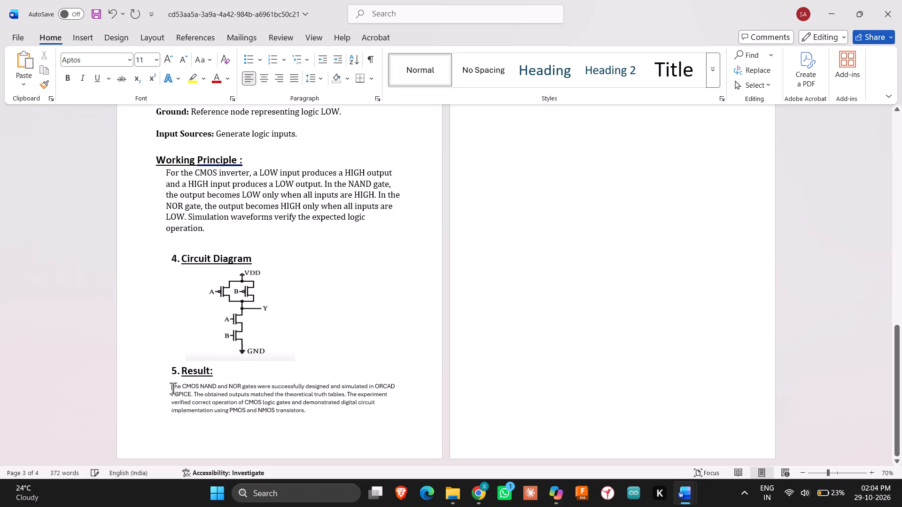
Format the first paragraph under Result in Cambria (Body) at size 16.
{"action": "left_click_drag", "start_coordinate": [173, 388], "coordinate": [307, 415]}
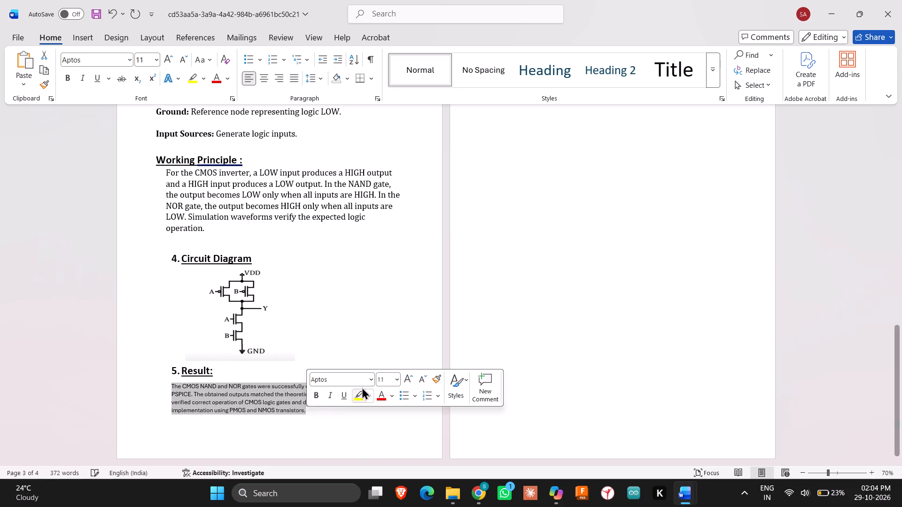
{"action": "left_click", "coordinate": [369, 377]}
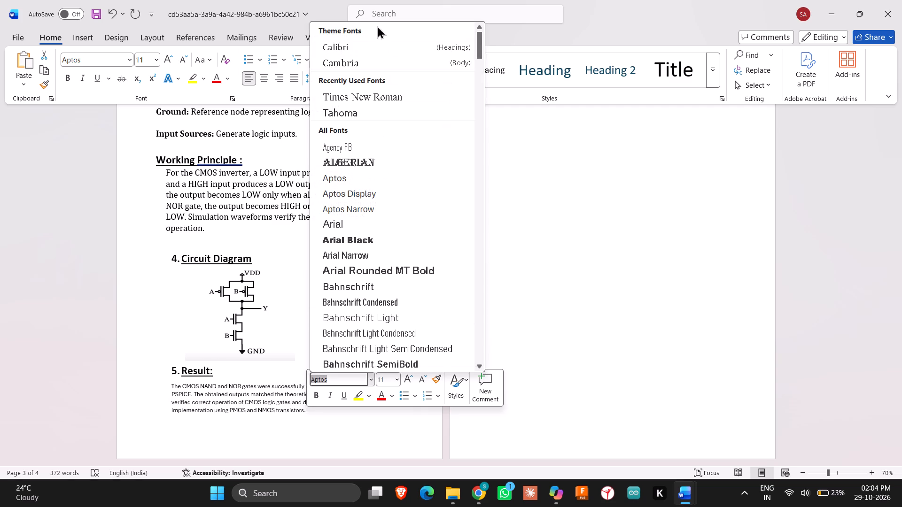
{"action": "left_click", "coordinate": [388, 57]}
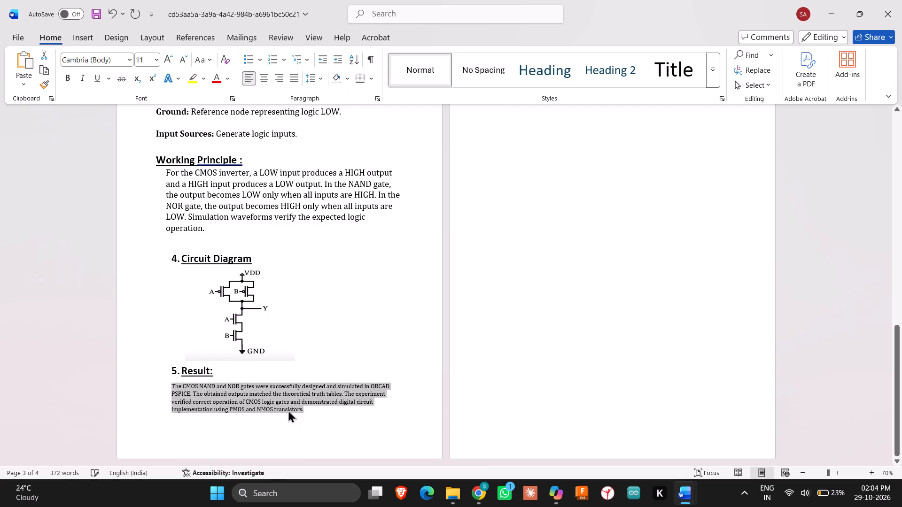
{"action": "right_click", "coordinate": [304, 397]}
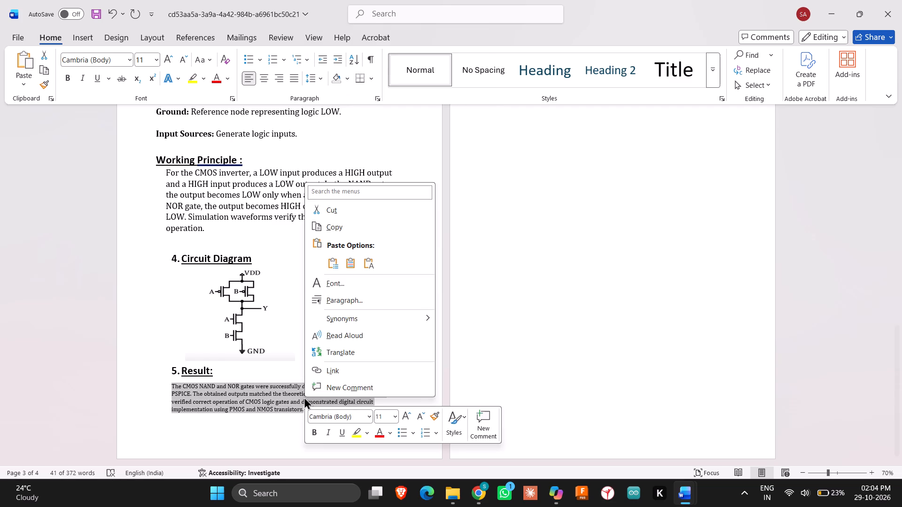
{"action": "left_click", "coordinate": [394, 417]}
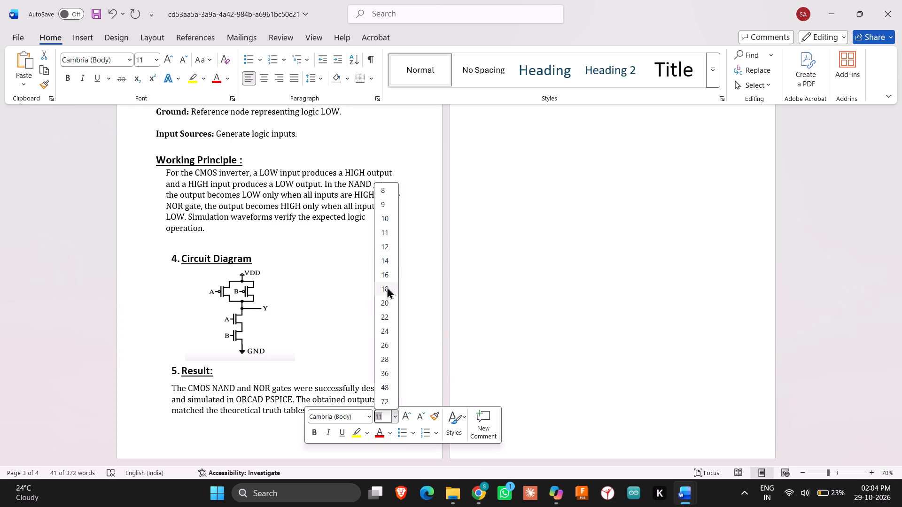
{"action": "left_click", "coordinate": [387, 272]}
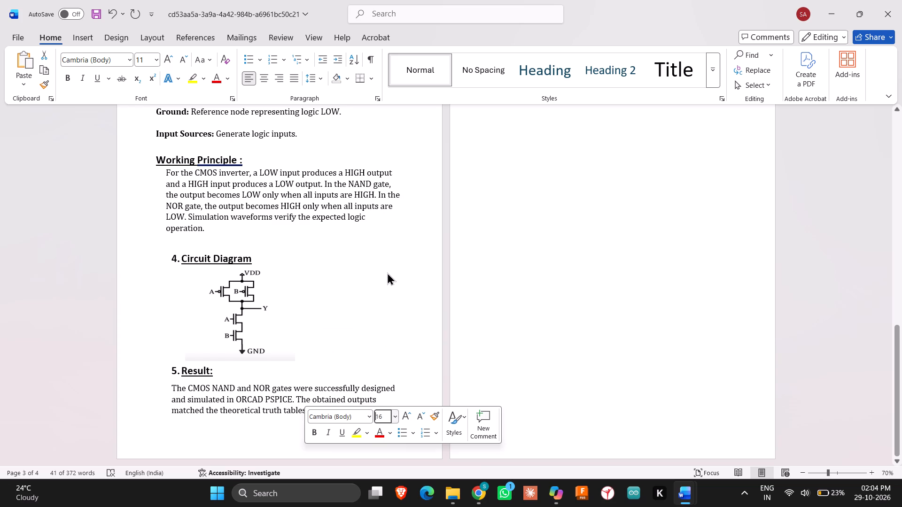
{"action": "left_click", "coordinate": [414, 334]}
Format the Conclusion paragraph on the last page in Cambria (Body) at size 16.
{"action": "scroll", "coordinate": [414, 334], "scroll_direction": "up", "scroll_amount": 4}
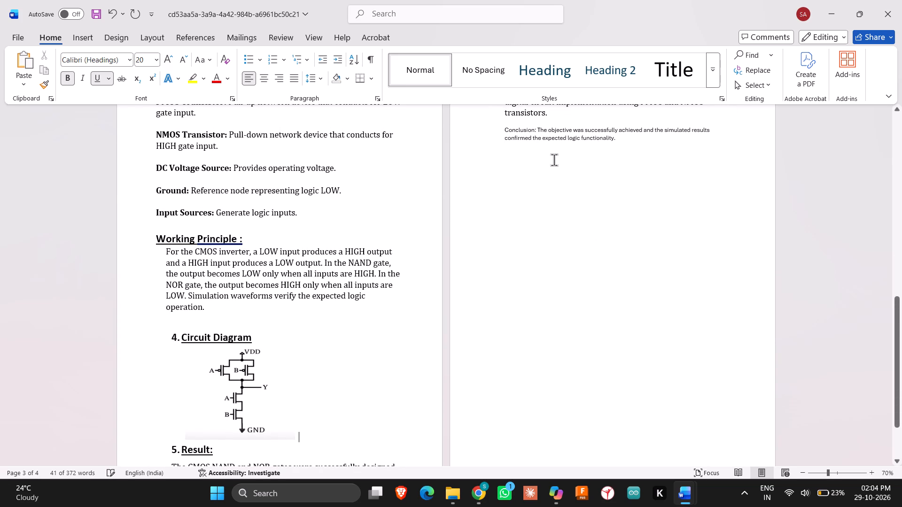
{"action": "scroll", "coordinate": [554, 160], "scroll_direction": "up", "scroll_amount": 1}
{"action": "left_click_drag", "start_coordinate": [504, 194], "coordinate": [636, 219]}
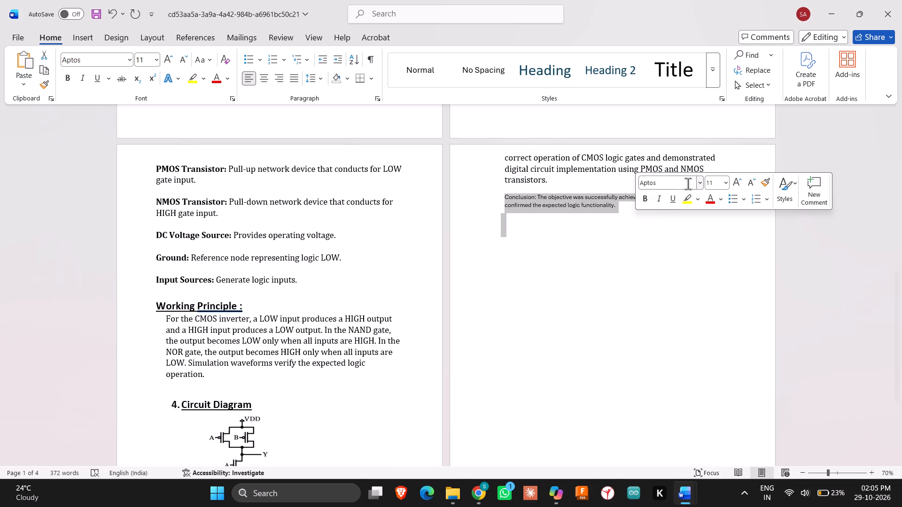
{"action": "left_click", "coordinate": [702, 186]}
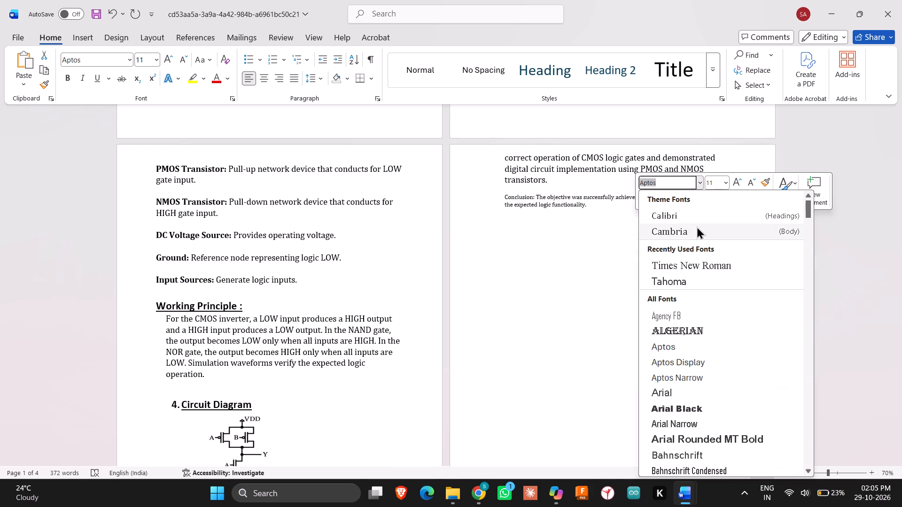
{"action": "left_click", "coordinate": [697, 226]}
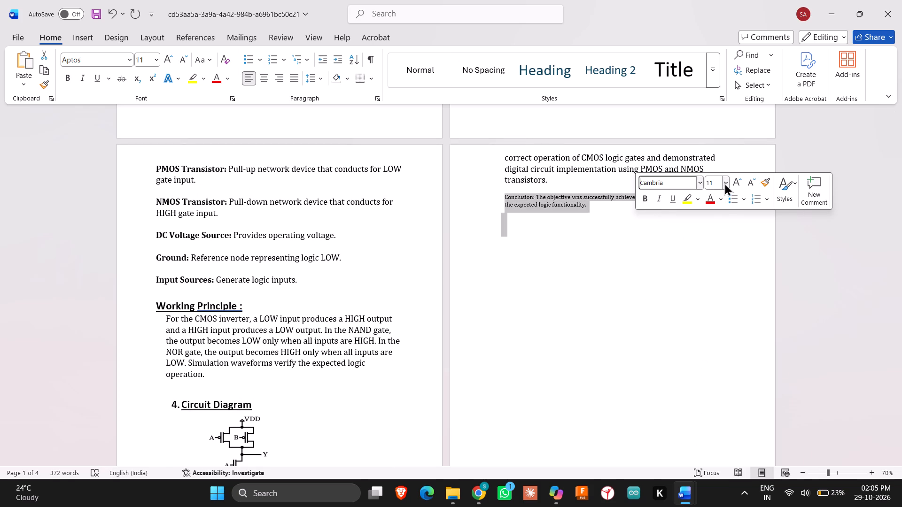
{"action": "left_click", "coordinate": [724, 183]}
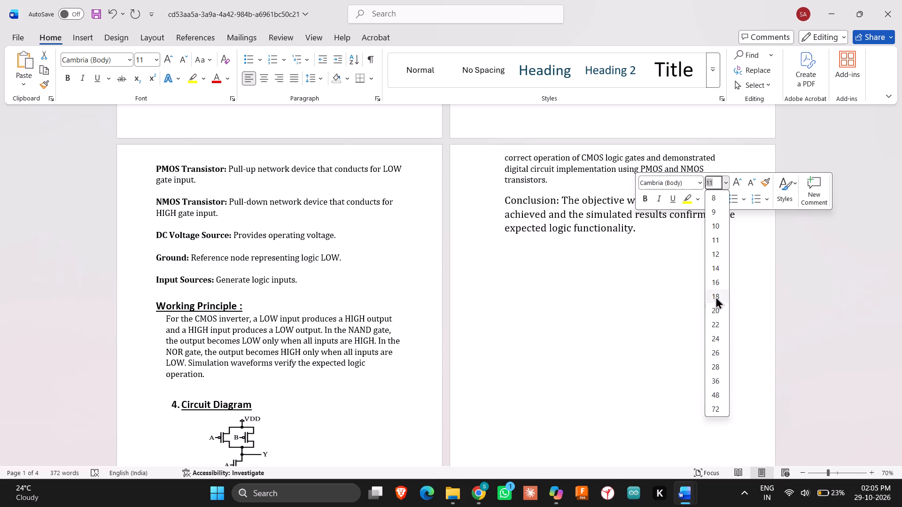
{"action": "left_click", "coordinate": [715, 284]}
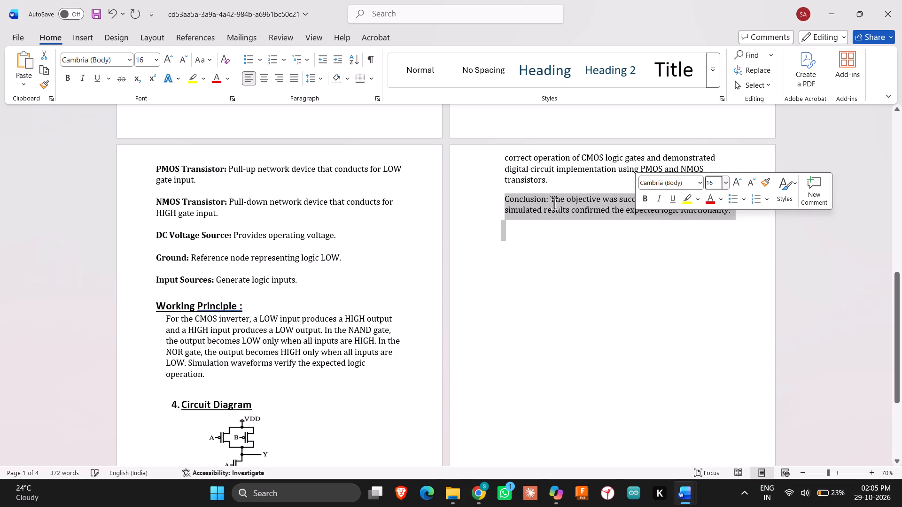
Make the "Conclusion:" label bold and set it in Calibri (Headings) at size 16.
{"action": "left_click", "coordinate": [554, 203]}
{"action": "left_click_drag", "start_coordinate": [549, 199], "coordinate": [523, 198]}
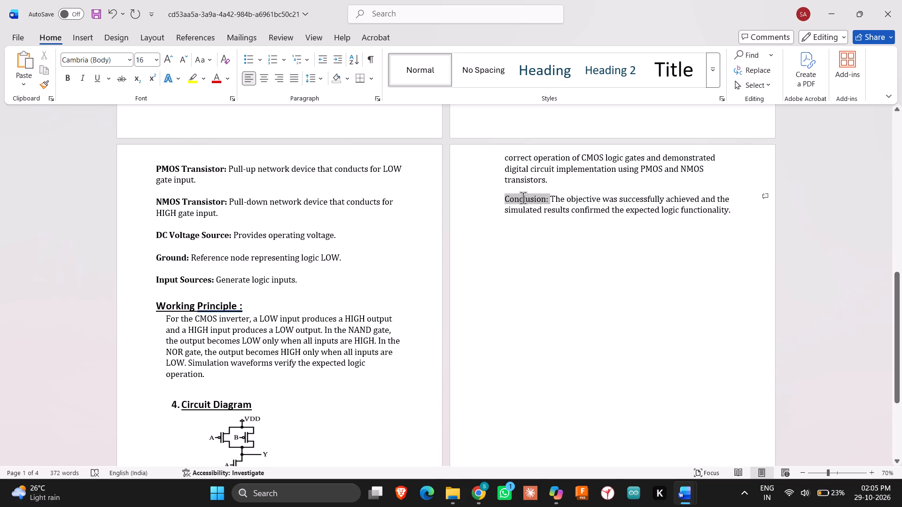
{"action": "left_click_drag", "start_coordinate": [523, 198], "coordinate": [512, 198]}
{"action": "left_click", "coordinate": [516, 172]}
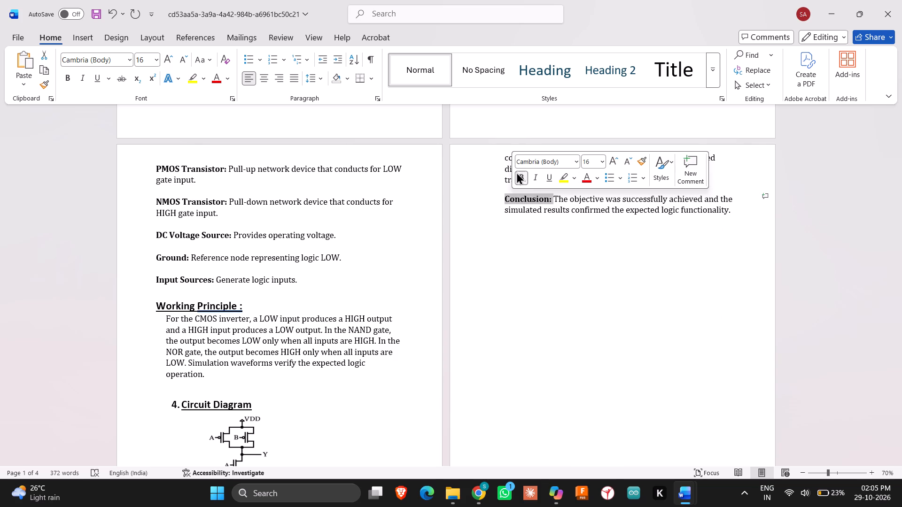
{"action": "left_click", "coordinate": [573, 162]}
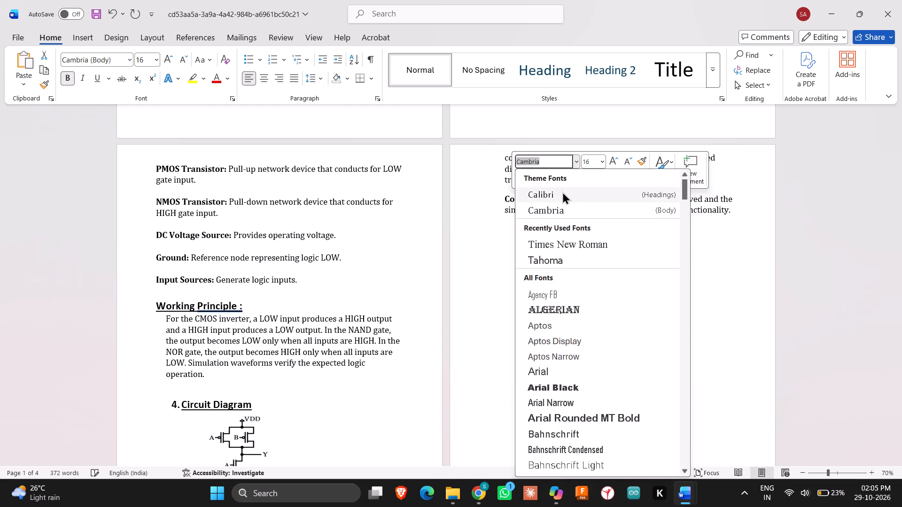
{"action": "left_click", "coordinate": [570, 191]}
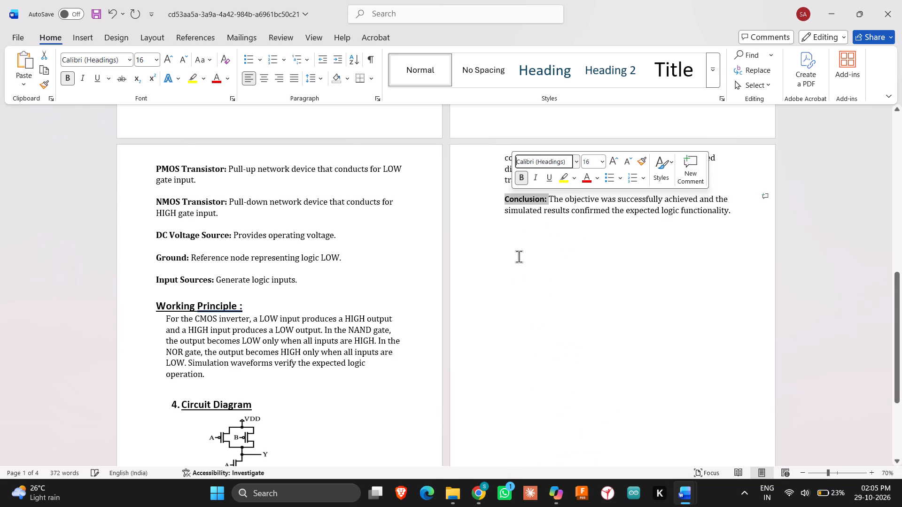
{"action": "left_click", "coordinate": [519, 256]}
{"action": "left_click", "coordinate": [519, 256]}
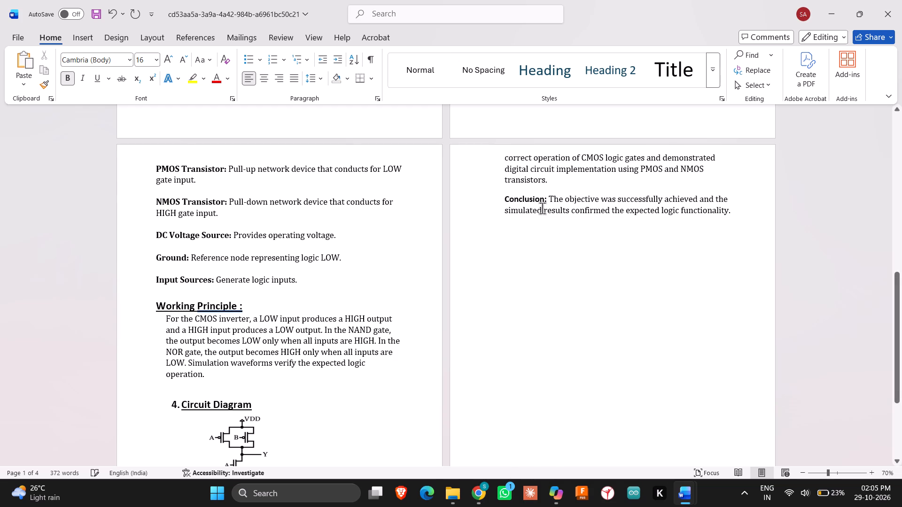
{"action": "left_click_drag", "start_coordinate": [549, 201], "coordinate": [507, 200]}
{"action": "left_click_drag", "start_coordinate": [507, 200], "coordinate": [507, 199]}
{"action": "left_click_drag", "start_coordinate": [601, 159], "coordinate": [594, 162]}
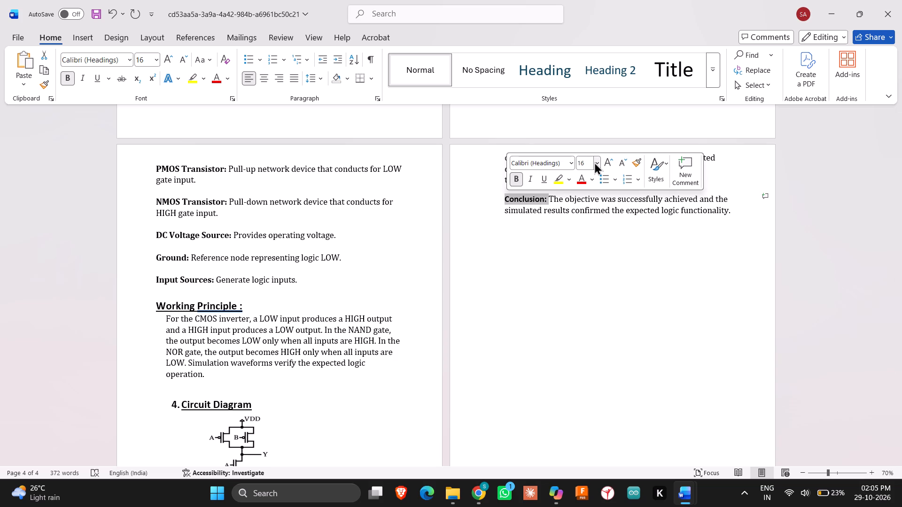
{"action": "left_click", "coordinate": [594, 162]}
{"action": "left_click", "coordinate": [588, 287]}
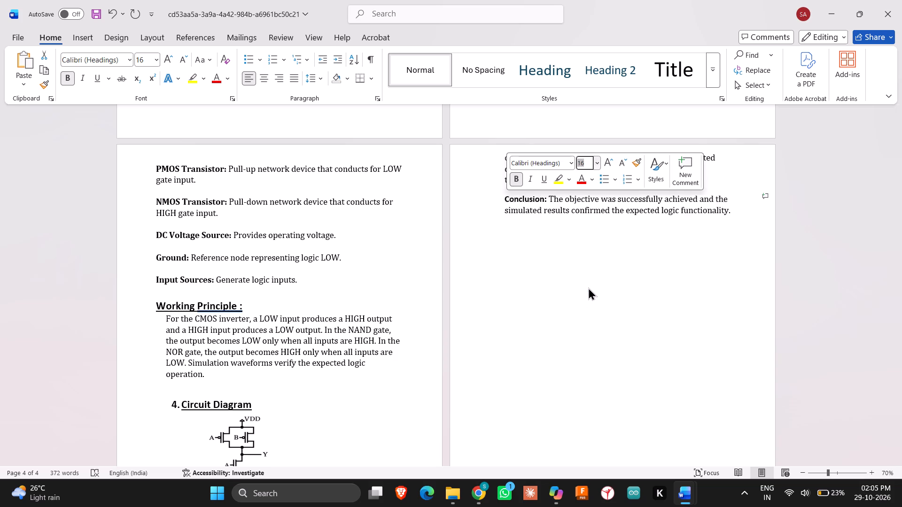
{"action": "left_click", "coordinate": [560, 305]}
Save the report and start converting it to PDF with Adobe Acrobat.
{"action": "scroll", "coordinate": [560, 305], "scroll_direction": "up", "scroll_amount": 1}
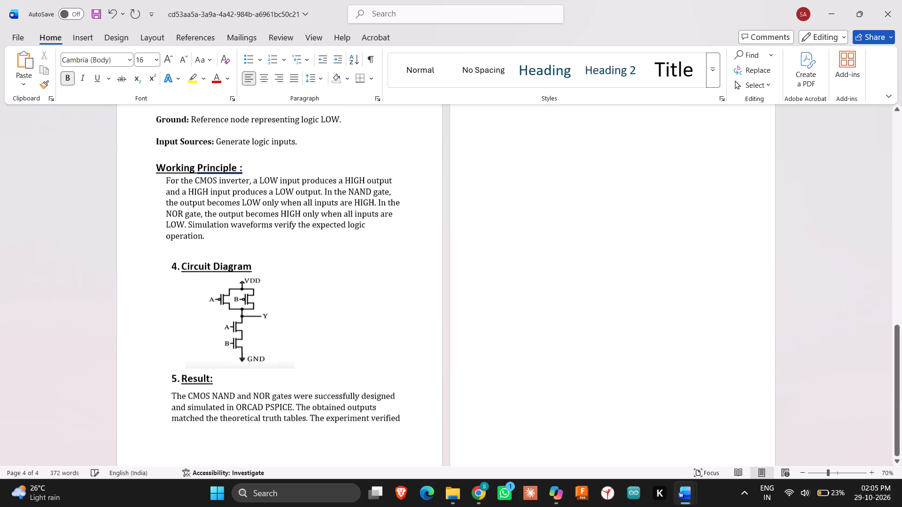
{"action": "scroll", "coordinate": [560, 305], "scroll_direction": "up", "scroll_amount": 4}
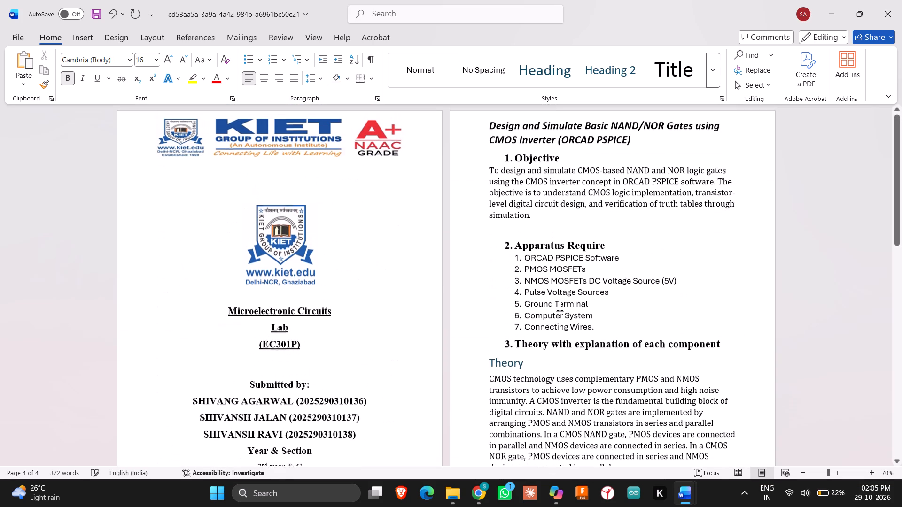
{"action": "scroll", "coordinate": [560, 305], "scroll_direction": "up", "scroll_amount": 1}
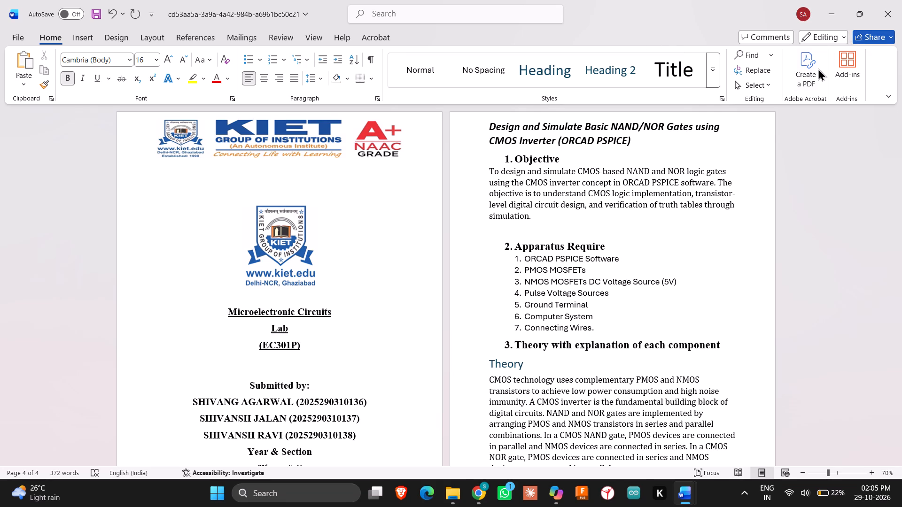
{"action": "left_click", "coordinate": [807, 73]}
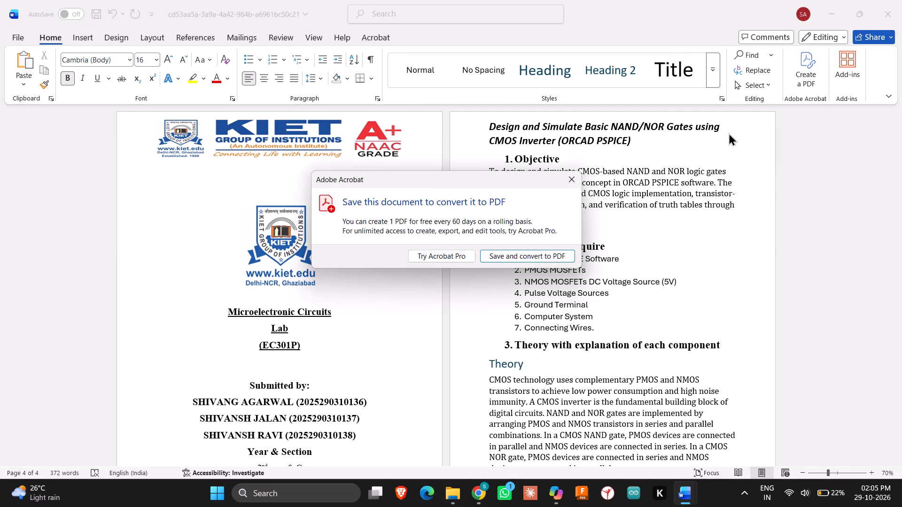
{"action": "left_click", "coordinate": [503, 256]}
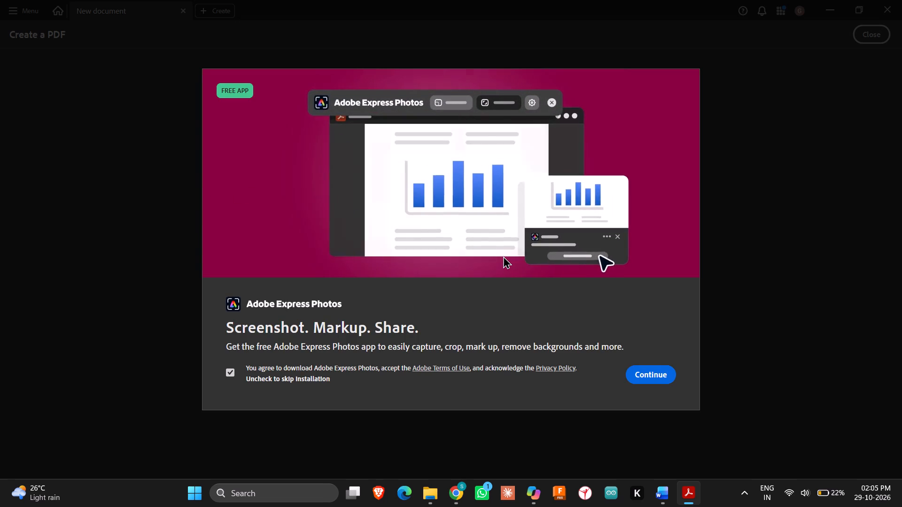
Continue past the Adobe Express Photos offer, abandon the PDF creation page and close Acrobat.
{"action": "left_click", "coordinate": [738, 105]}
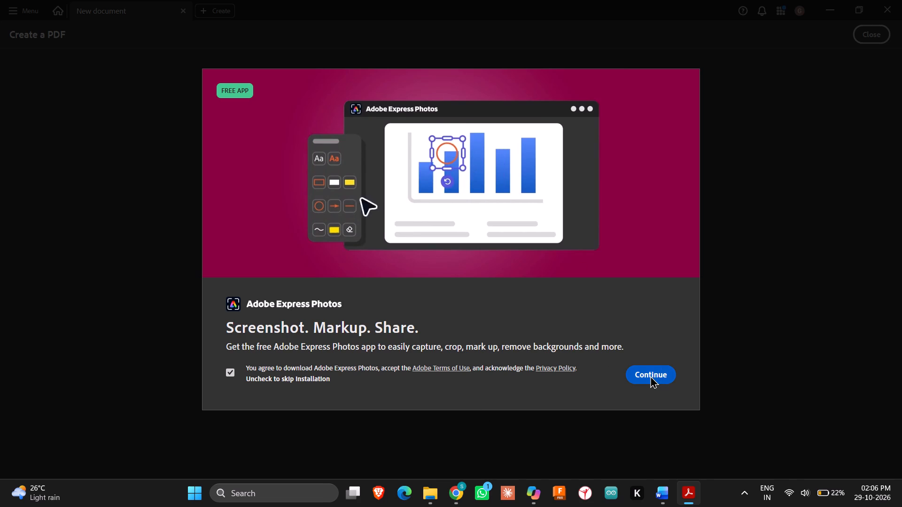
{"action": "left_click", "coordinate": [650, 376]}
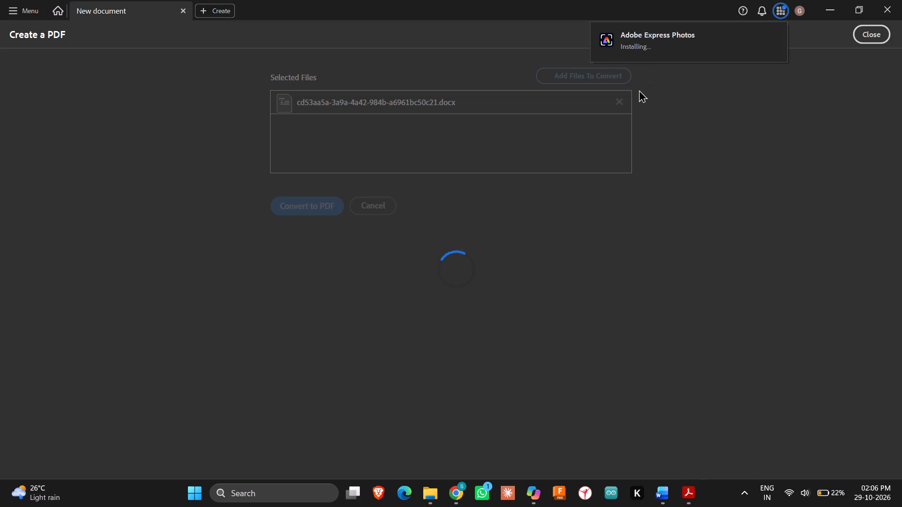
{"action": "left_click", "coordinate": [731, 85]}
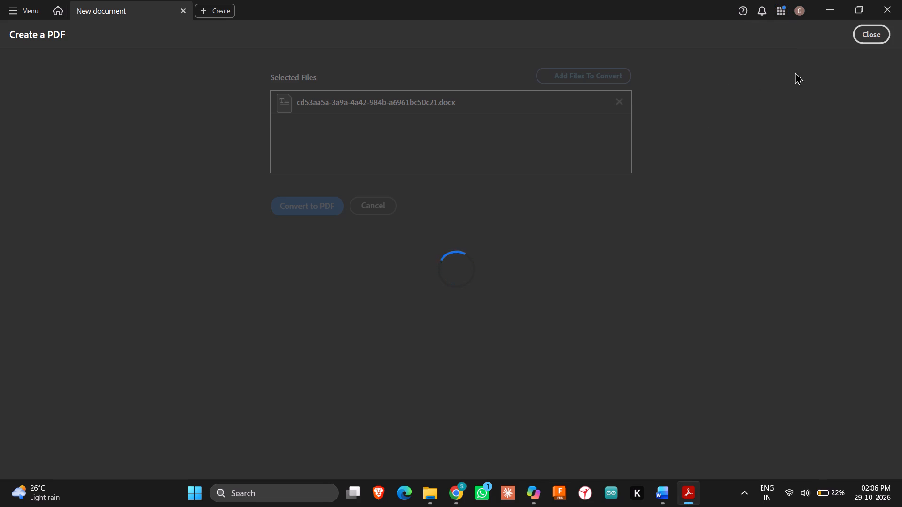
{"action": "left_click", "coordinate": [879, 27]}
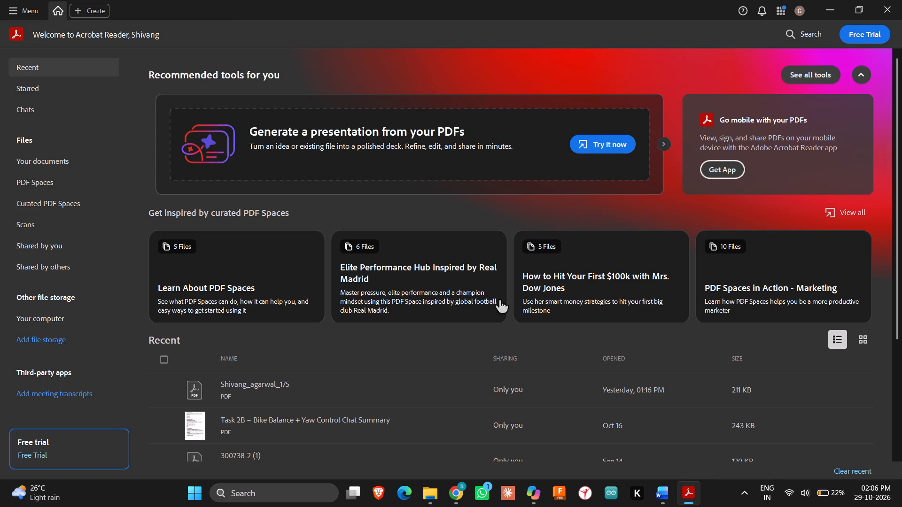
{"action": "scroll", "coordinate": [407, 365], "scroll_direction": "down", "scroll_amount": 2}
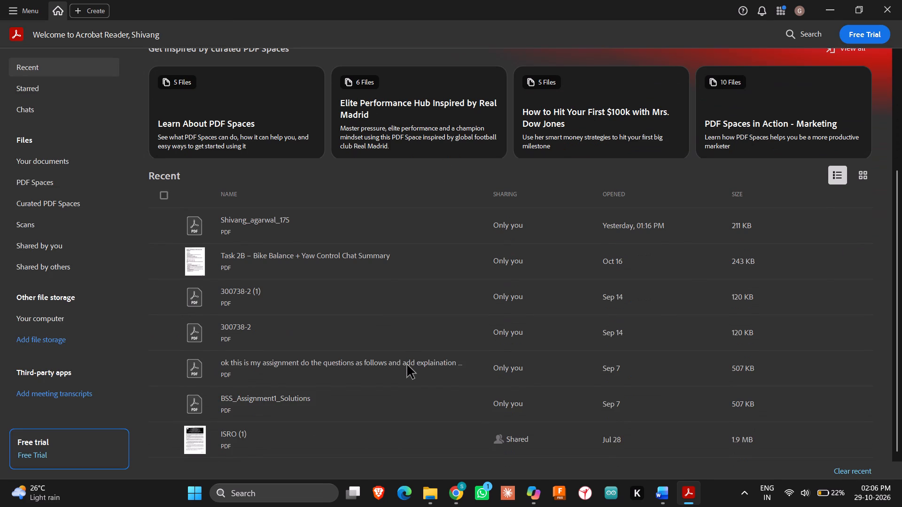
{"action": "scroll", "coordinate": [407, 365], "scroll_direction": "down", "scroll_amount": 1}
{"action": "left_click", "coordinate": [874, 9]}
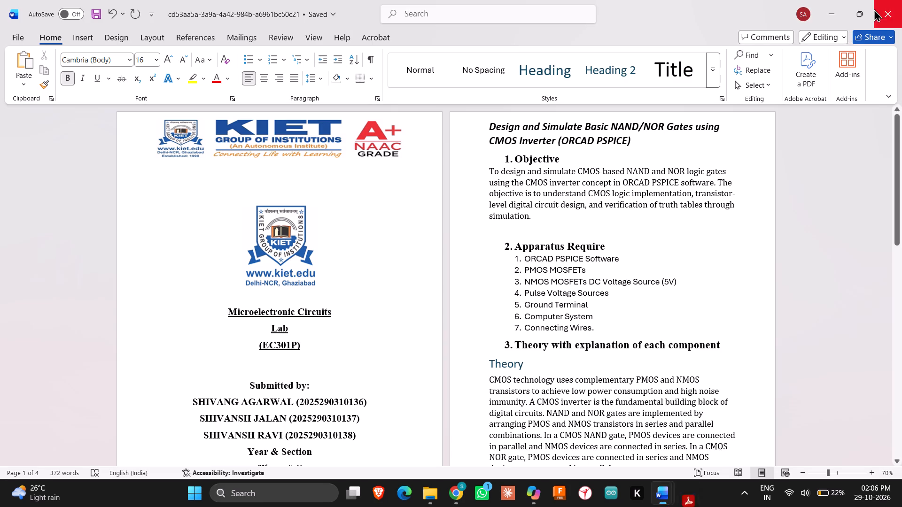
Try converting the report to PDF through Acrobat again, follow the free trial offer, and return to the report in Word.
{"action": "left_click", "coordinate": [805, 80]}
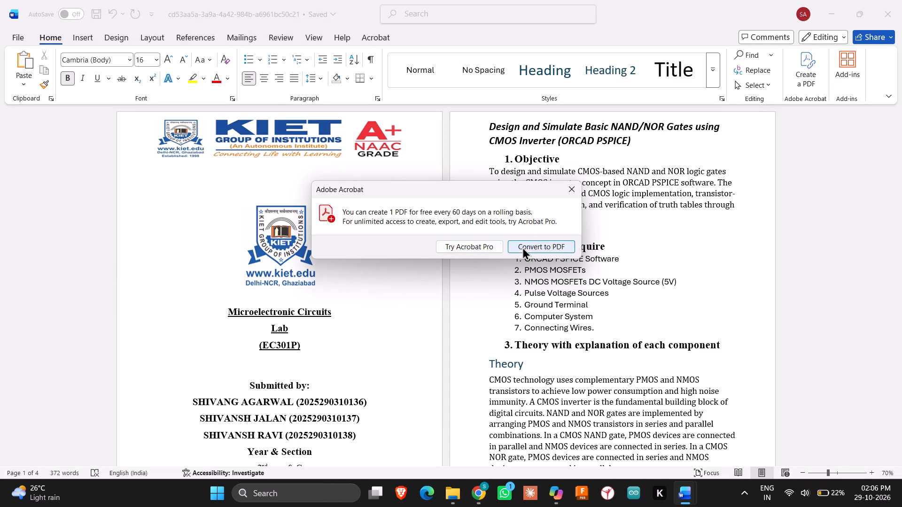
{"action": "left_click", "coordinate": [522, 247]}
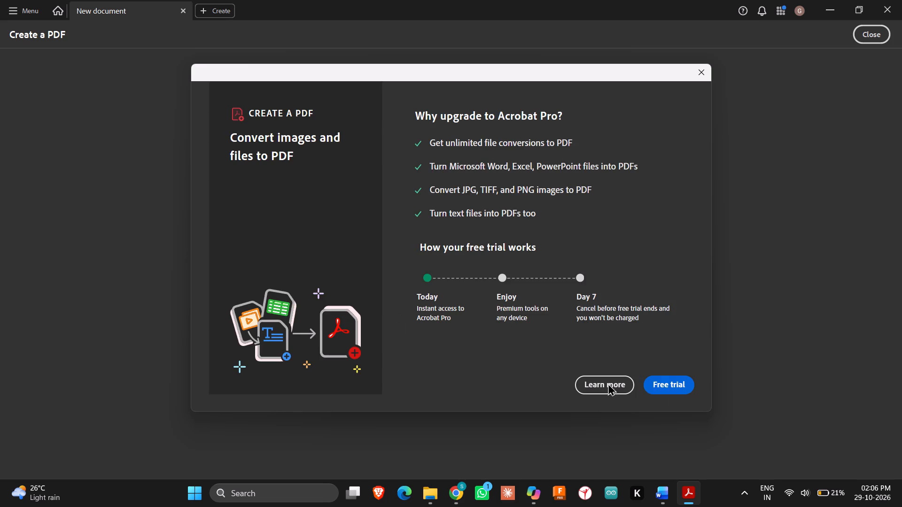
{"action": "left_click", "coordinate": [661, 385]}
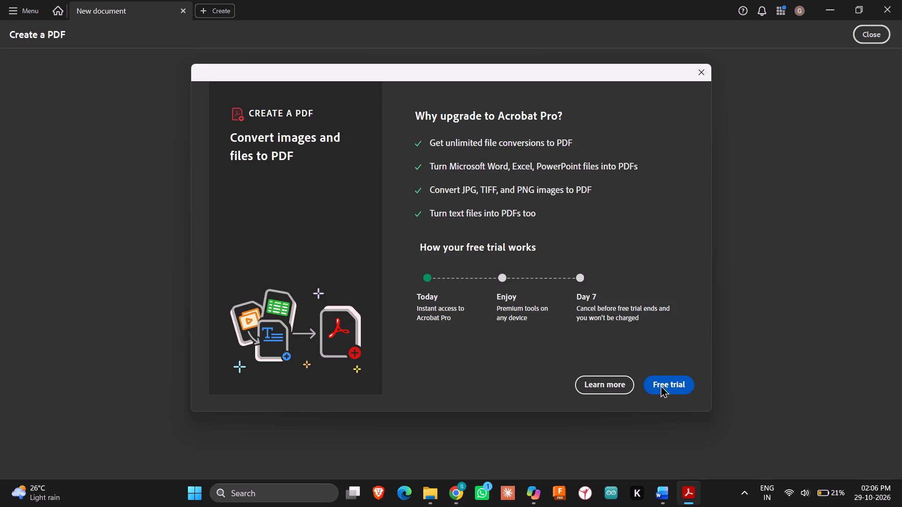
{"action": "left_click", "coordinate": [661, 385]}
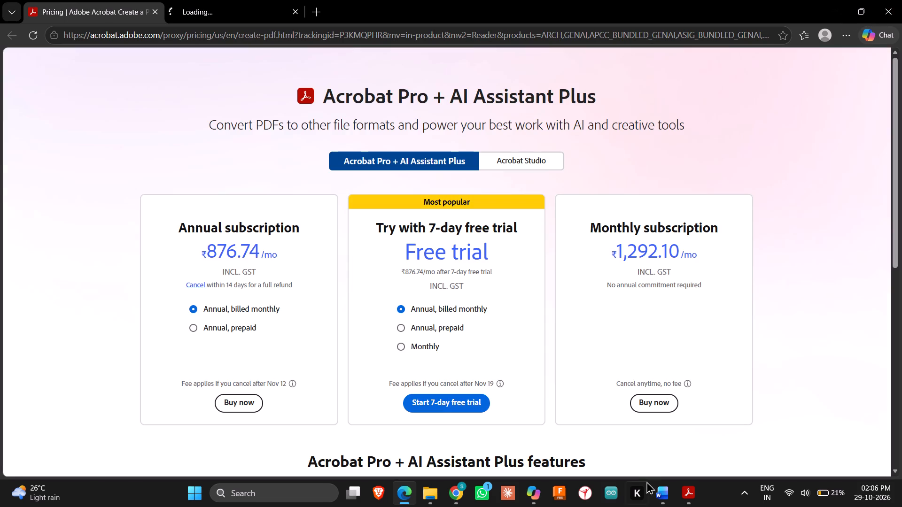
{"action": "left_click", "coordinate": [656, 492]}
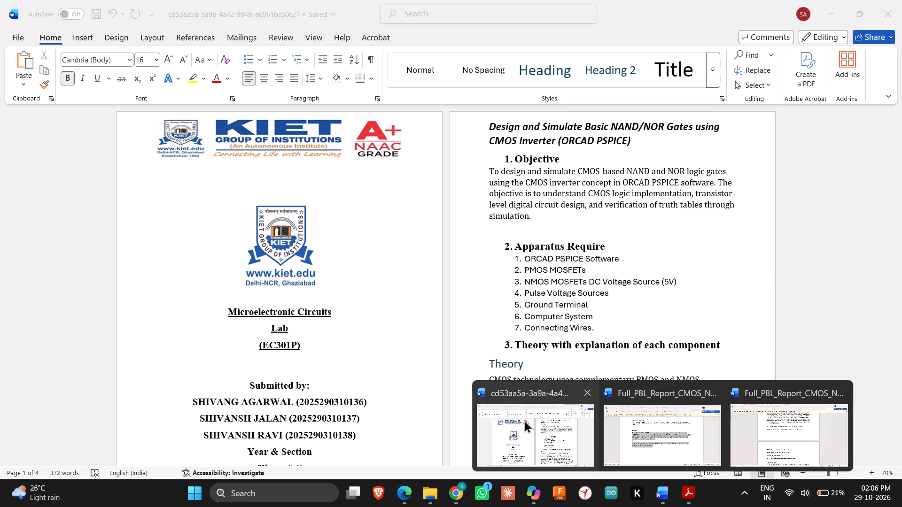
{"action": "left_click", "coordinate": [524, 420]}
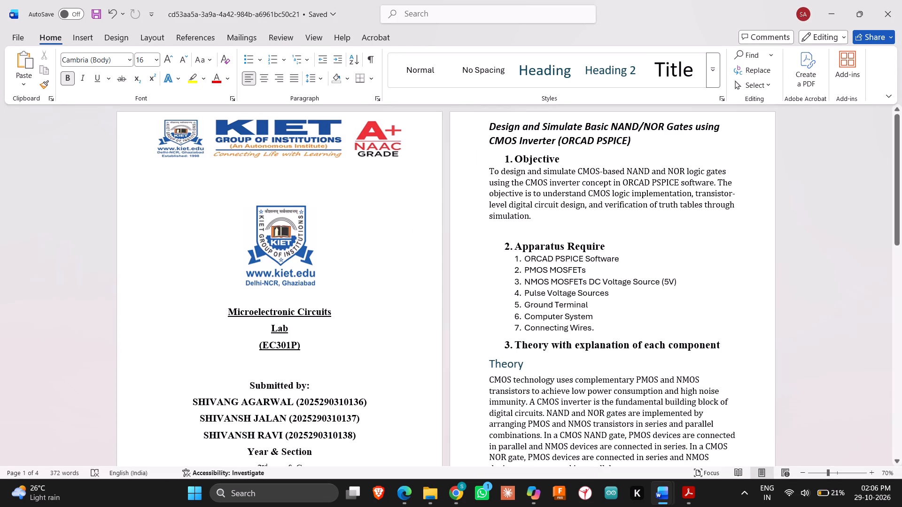
Save a copy of the report to the Desktop folder as a PDF named pbl.
{"action": "left_click", "coordinate": [9, 34]}
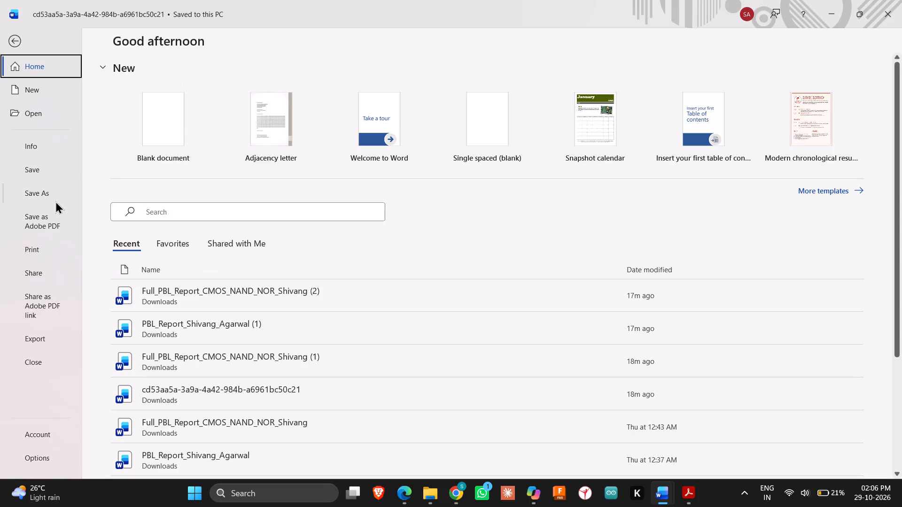
{"action": "left_click", "coordinate": [53, 193]}
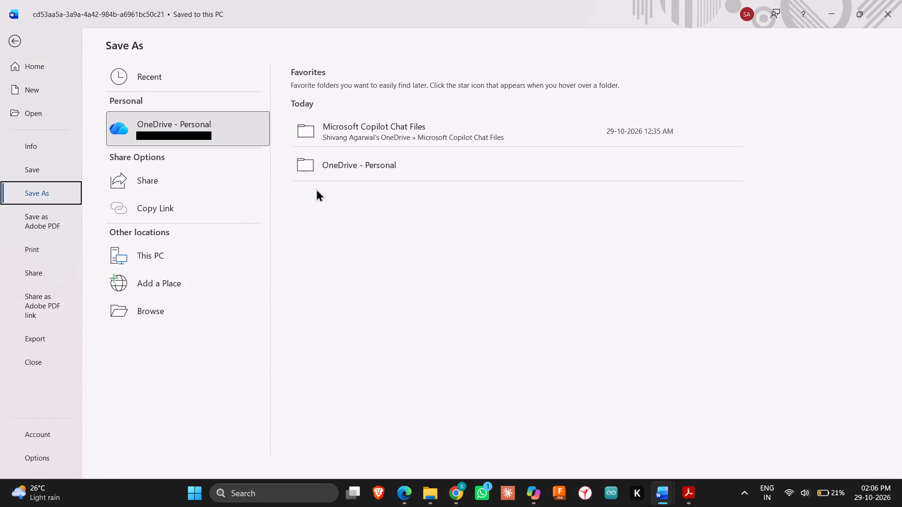
{"action": "double_click", "coordinate": [224, 238]}
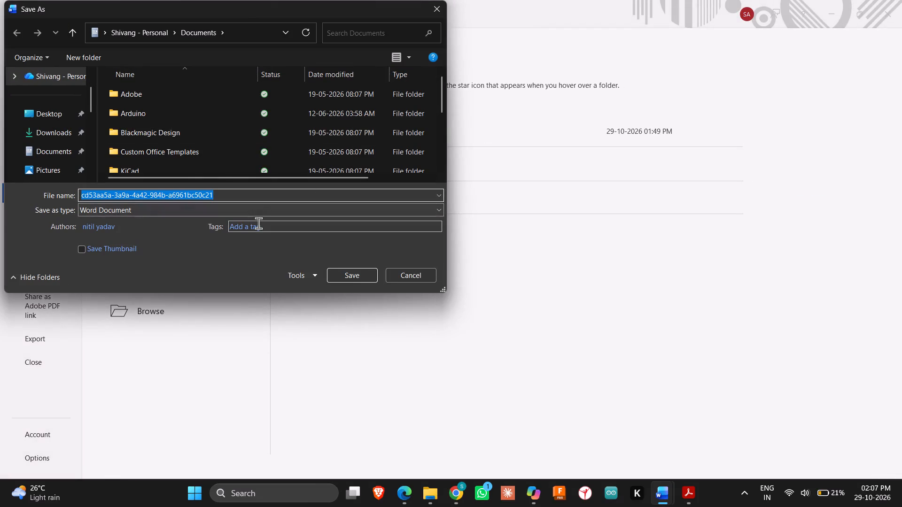
{"action": "key", "text": "BackSpace"}
{"action": "left_click", "coordinate": [258, 223]}
{"action": "key", "text": "m"}
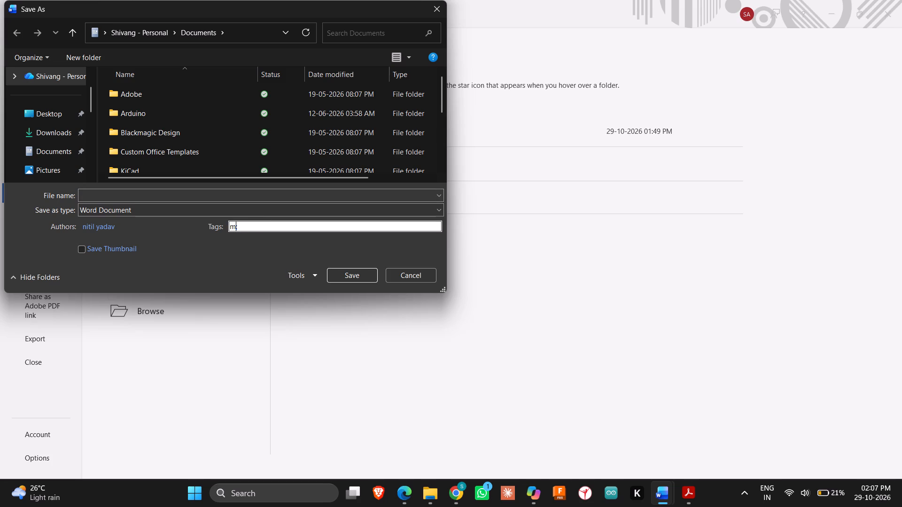
{"action": "key", "text": "p"}
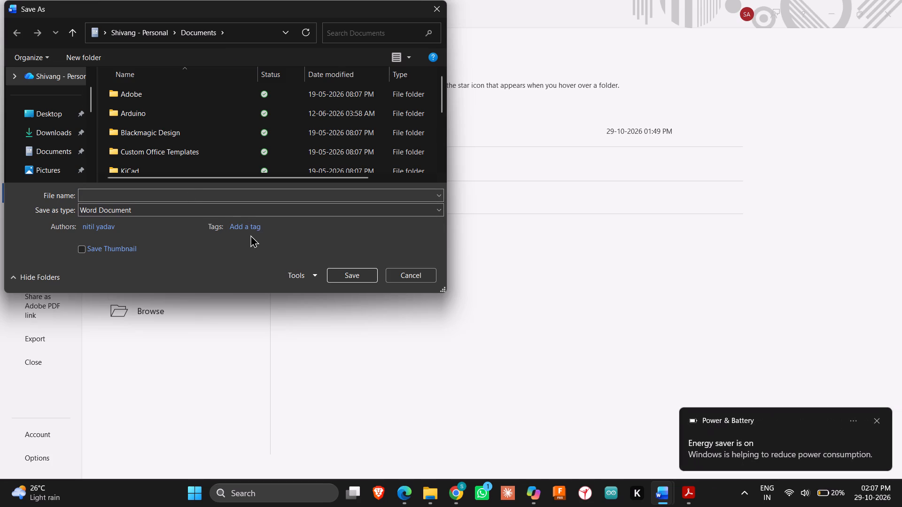
{"action": "left_click", "coordinate": [178, 195]}
{"action": "type", "text": "pbl"}
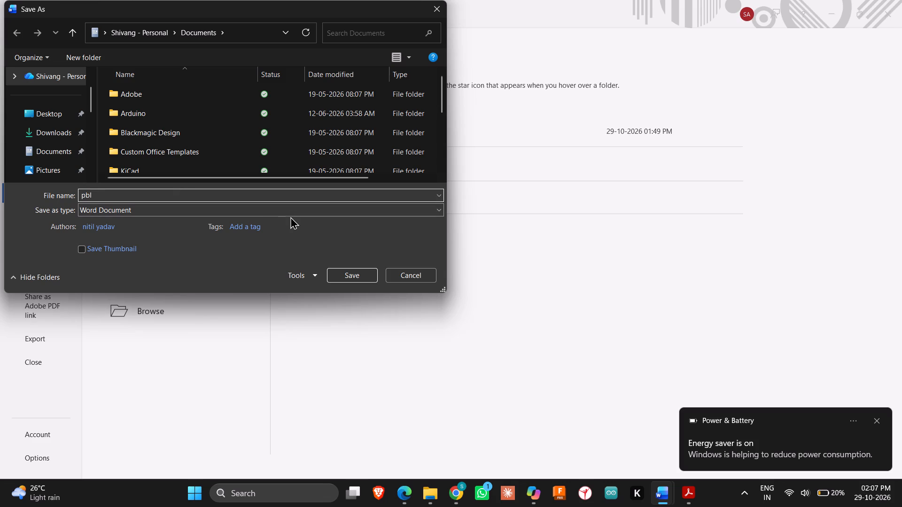
{"action": "left_click", "coordinate": [291, 208]}
{"action": "left_click", "coordinate": [161, 279]}
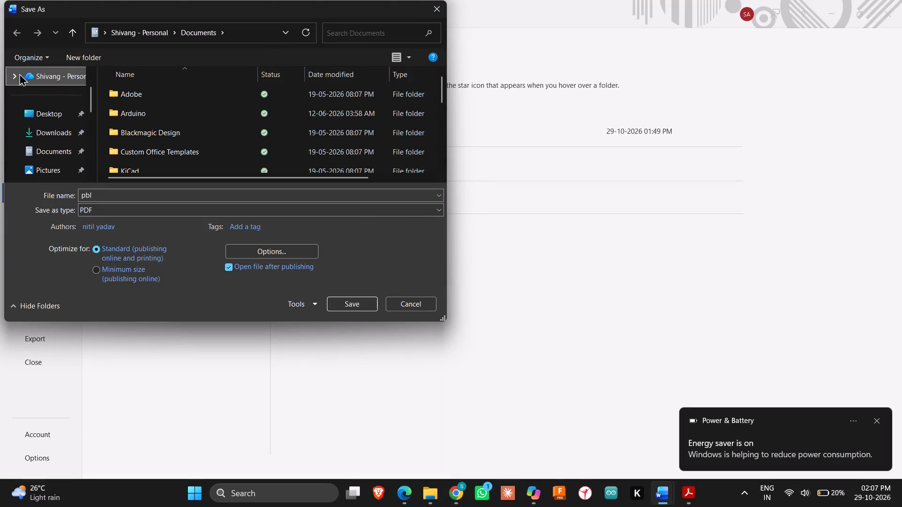
{"action": "left_click", "coordinate": [56, 109]}
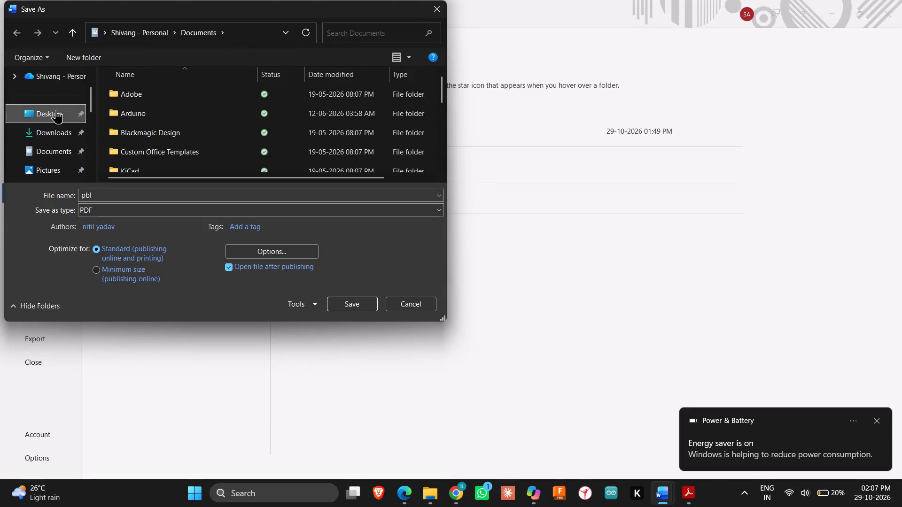
{"action": "left_click", "coordinate": [366, 309]}
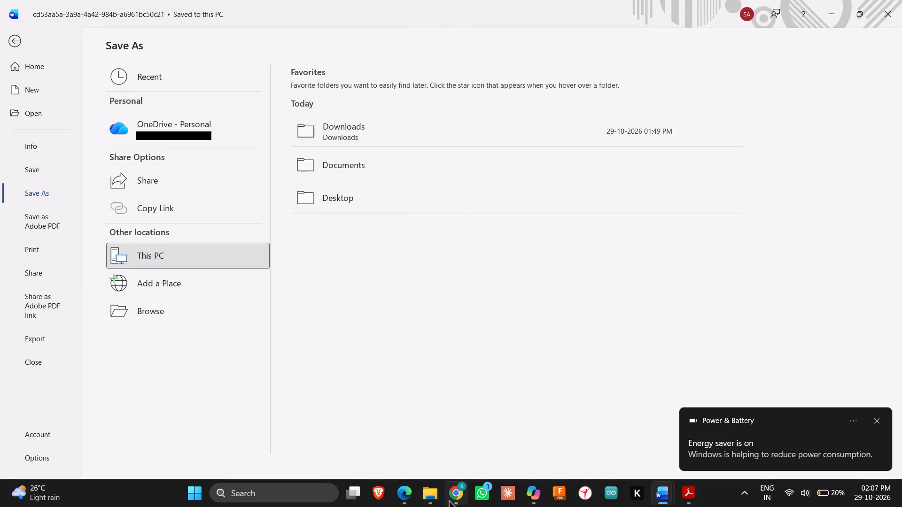
Switch to File Explorer and copy the pbl PDF from the Desktop folder.
{"action": "left_click", "coordinate": [432, 495]}
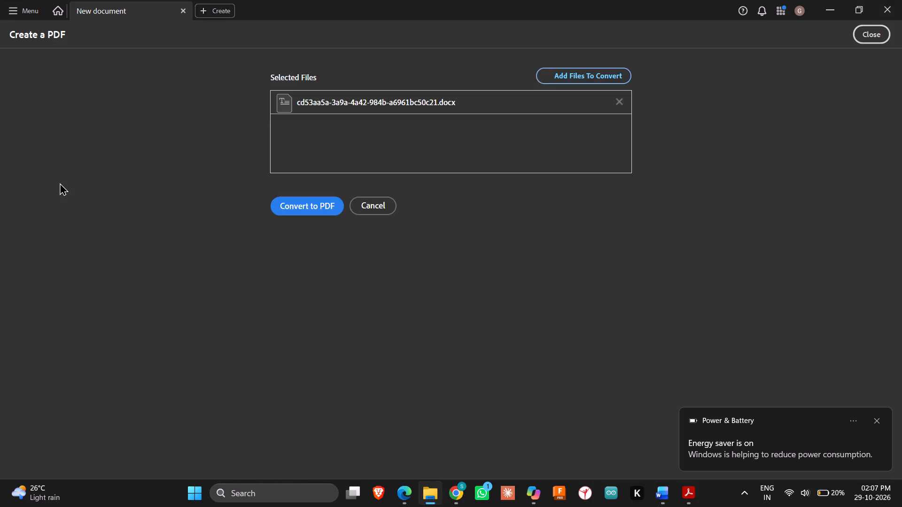
{"action": "left_click", "coordinate": [431, 493]}
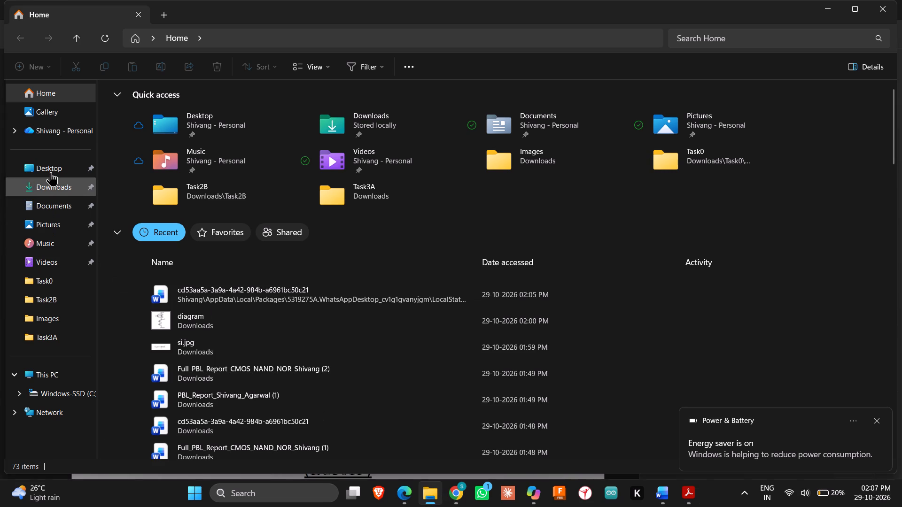
{"action": "left_click", "coordinate": [51, 172]}
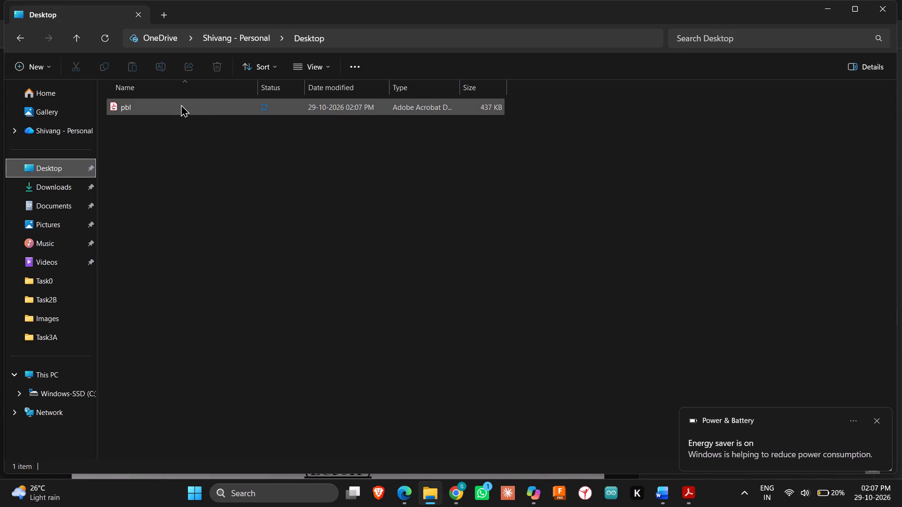
{"action": "left_click", "coordinate": [181, 104]}
{"action": "right_click", "coordinate": [181, 104]}
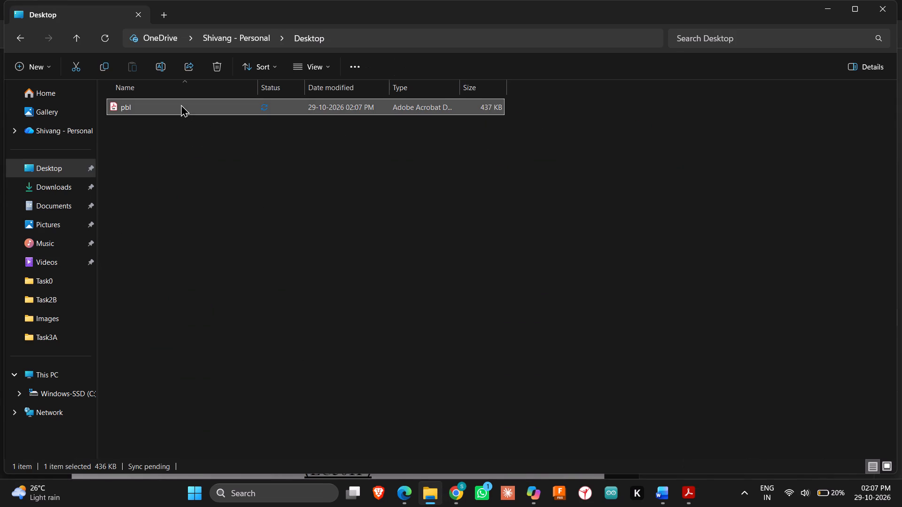
{"action": "left_click", "coordinate": [233, 76]}
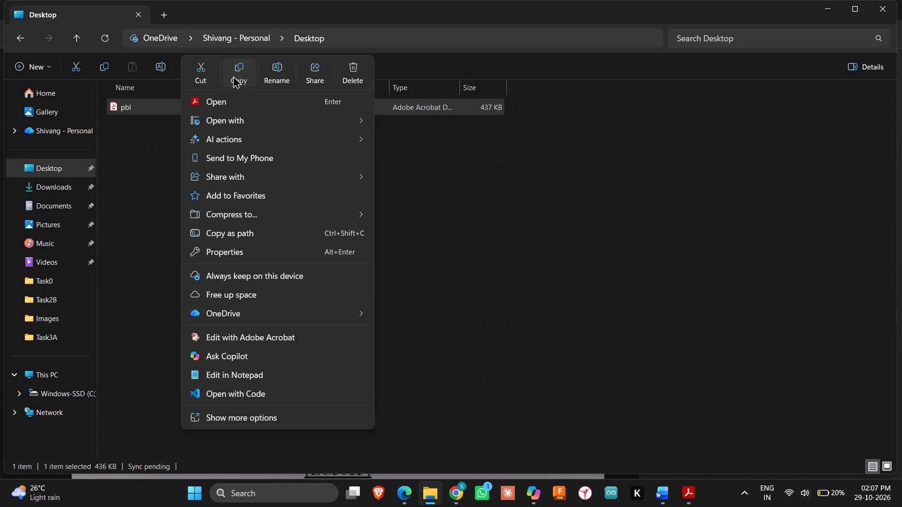
Switch to WhatsApp with the pbl PDF copied.
{"action": "left_click", "coordinate": [483, 498]}
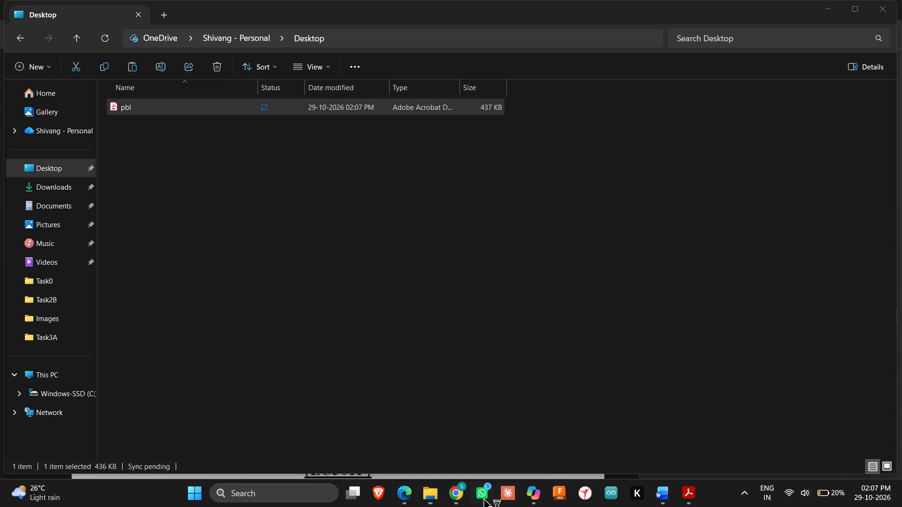
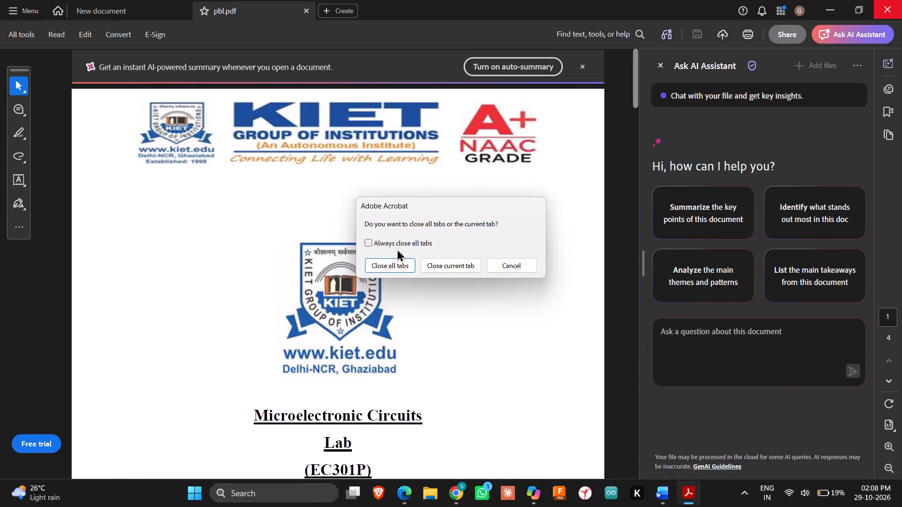
Close Adobe Acrobat together with all its open tabs, including pbl.pdf, and return to the desktop.
{"action": "left_click", "coordinate": [389, 261]}
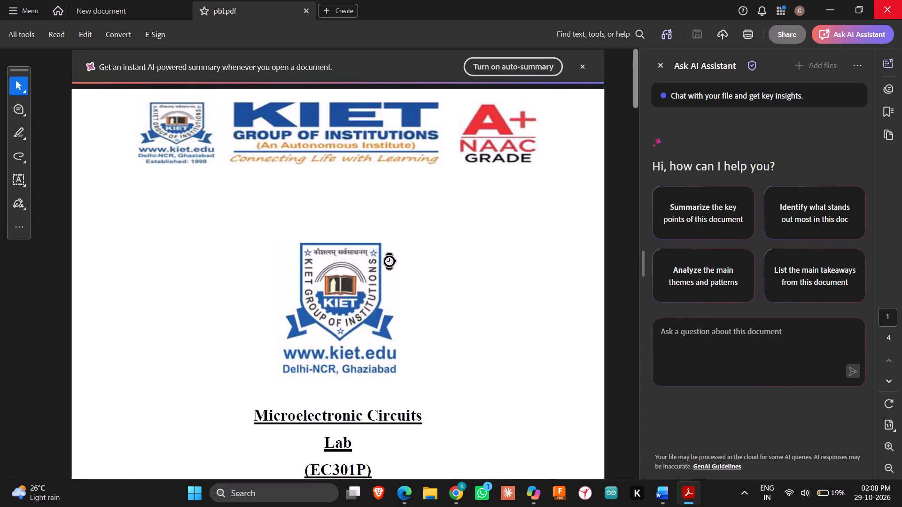
{"action": "key", "text": "super+x"}
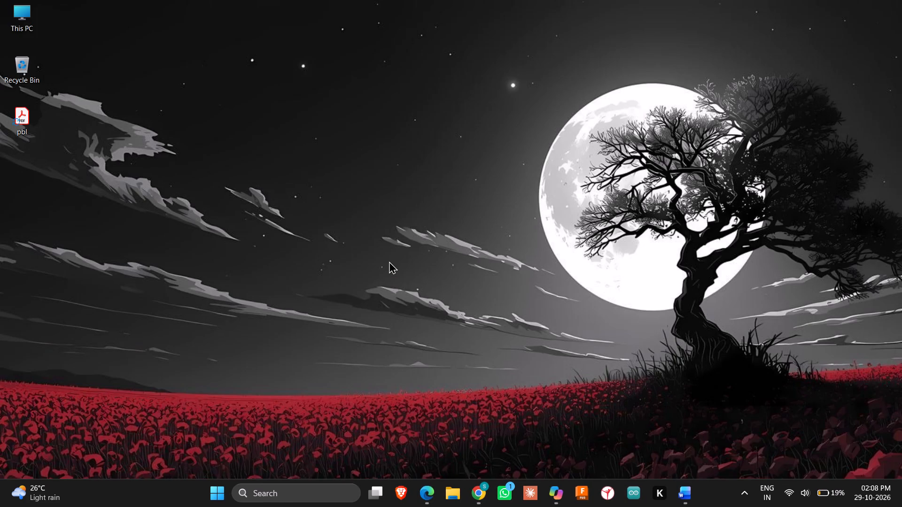